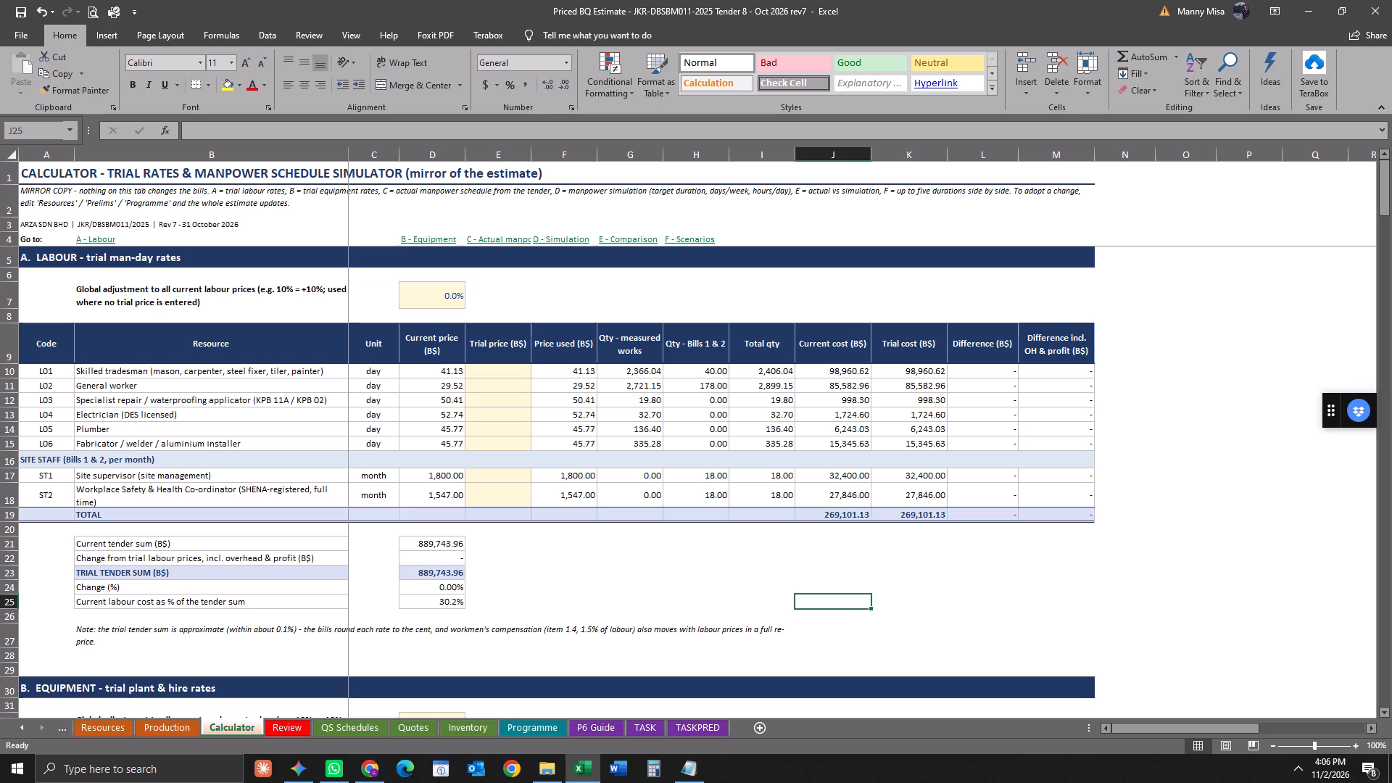
# Examine the labour trial rates, trial tender sum and equipment hire rates in sections A and B of the Calculator sheet.
pyautogui.moveTo(1385, 183); pyautogui.dragTo(1385, 169)
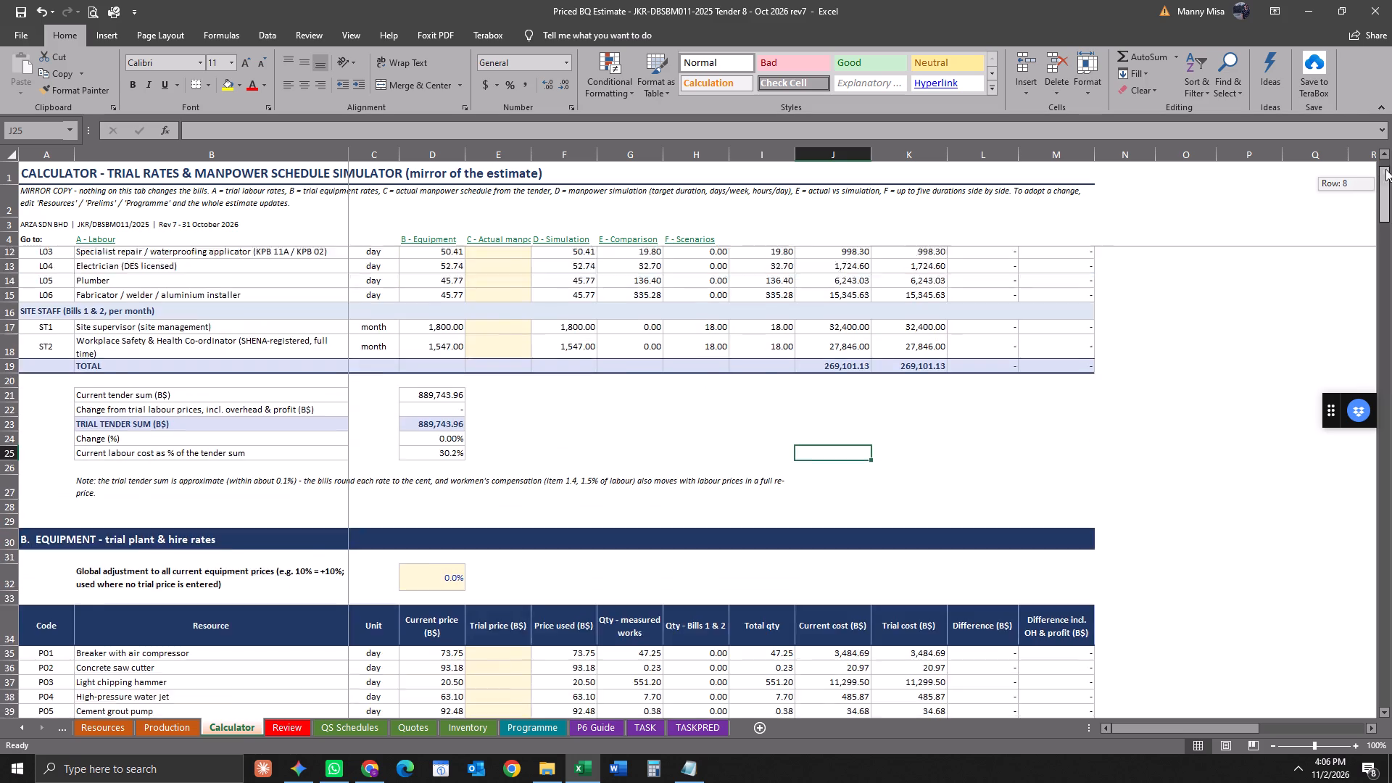
pyautogui.moveTo(1385, 169); pyautogui.dragTo(1387, 155)
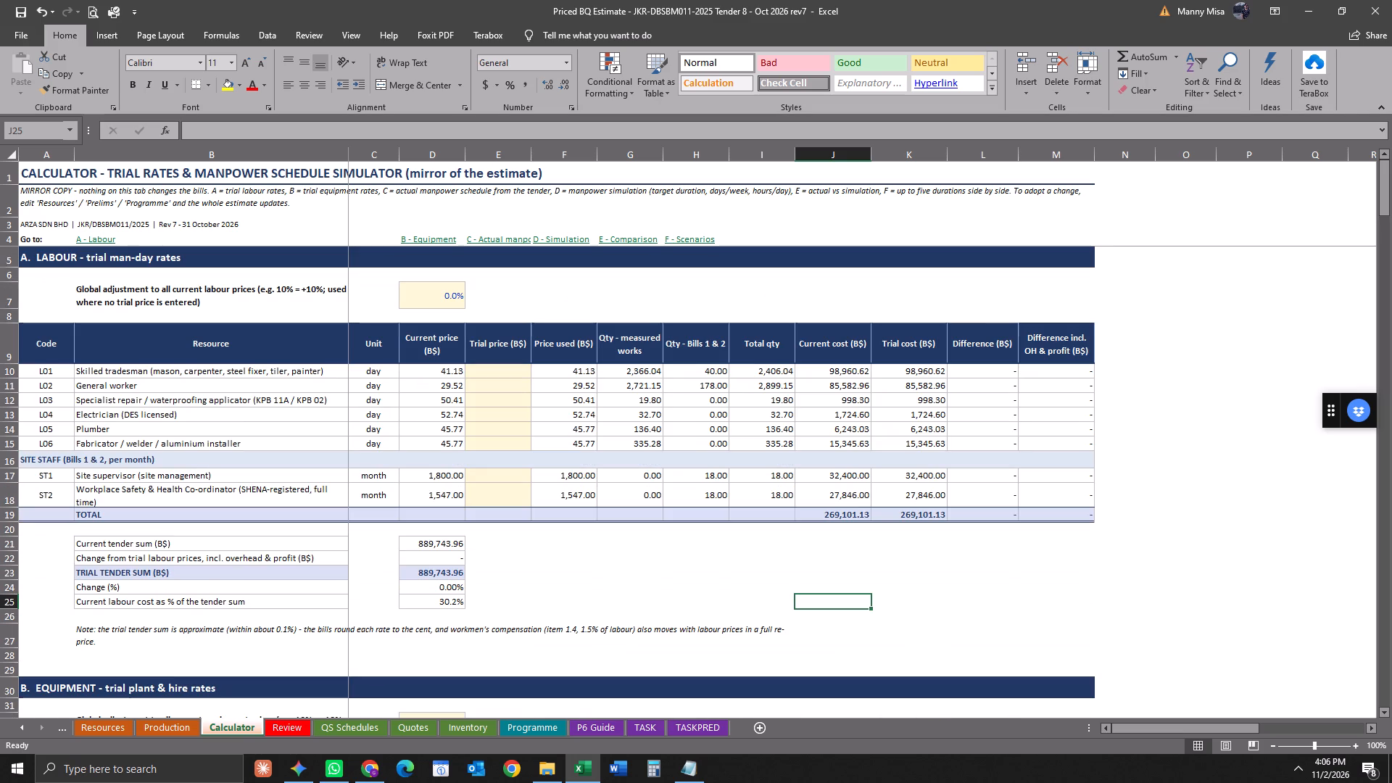
pyautogui.click(634, 489)
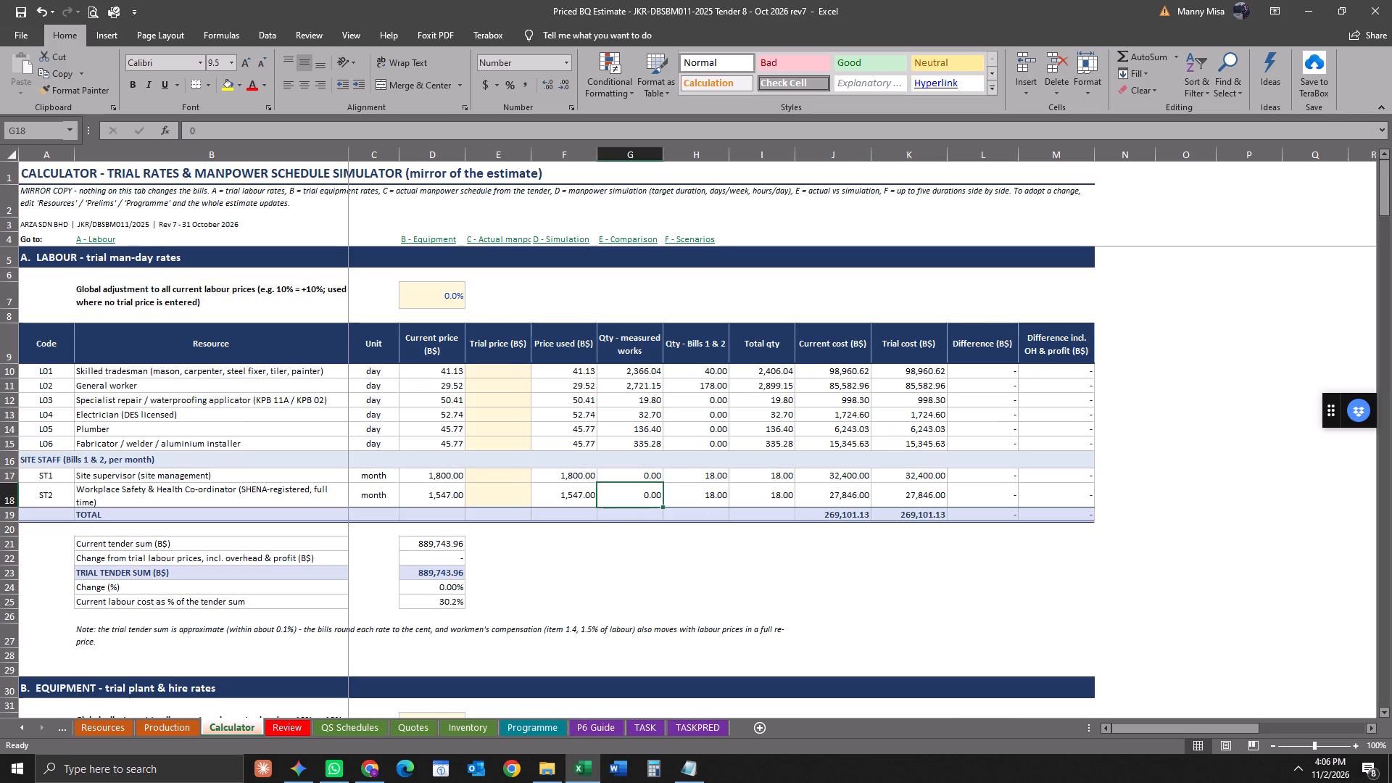
pyautogui.click(919, 518)
pyautogui.click(863, 515)
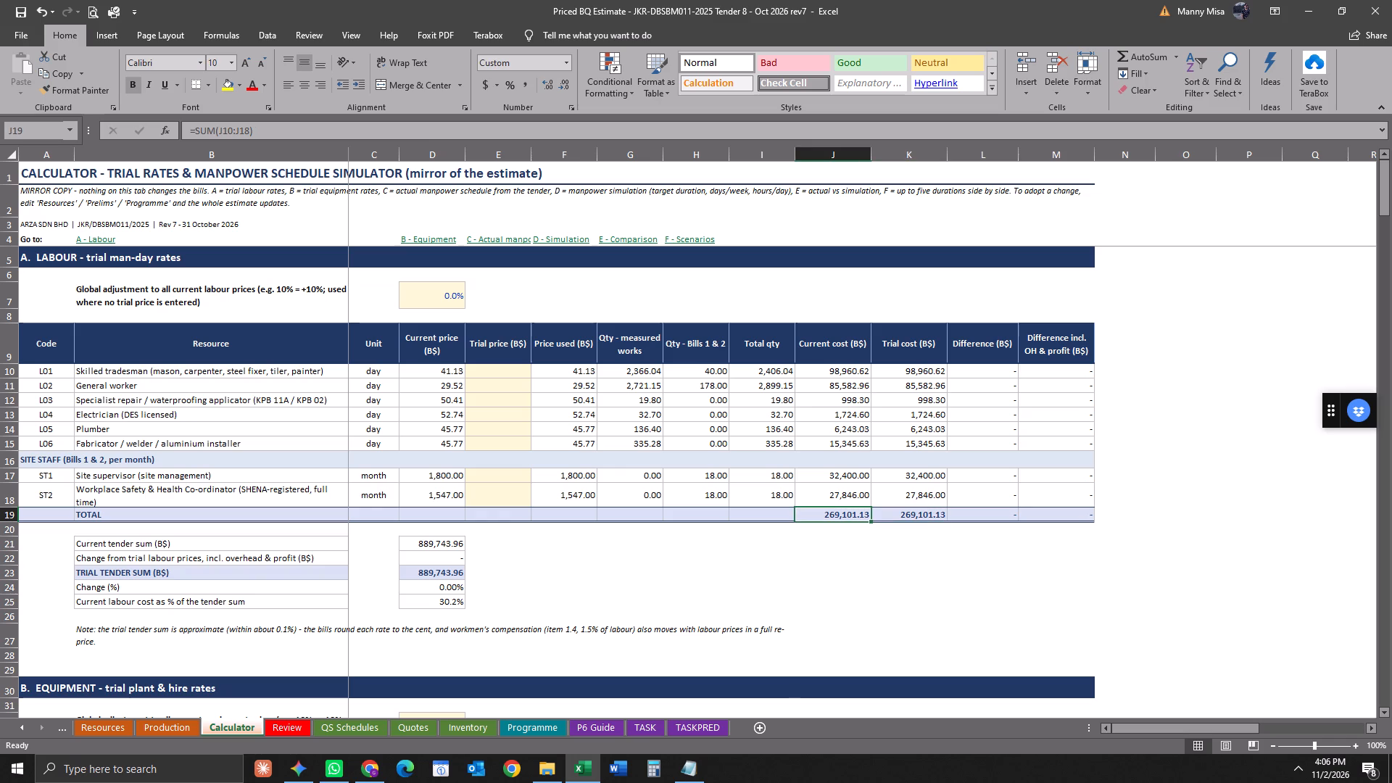
pyautogui.click(268, 128)
pyautogui.click(668, 587)
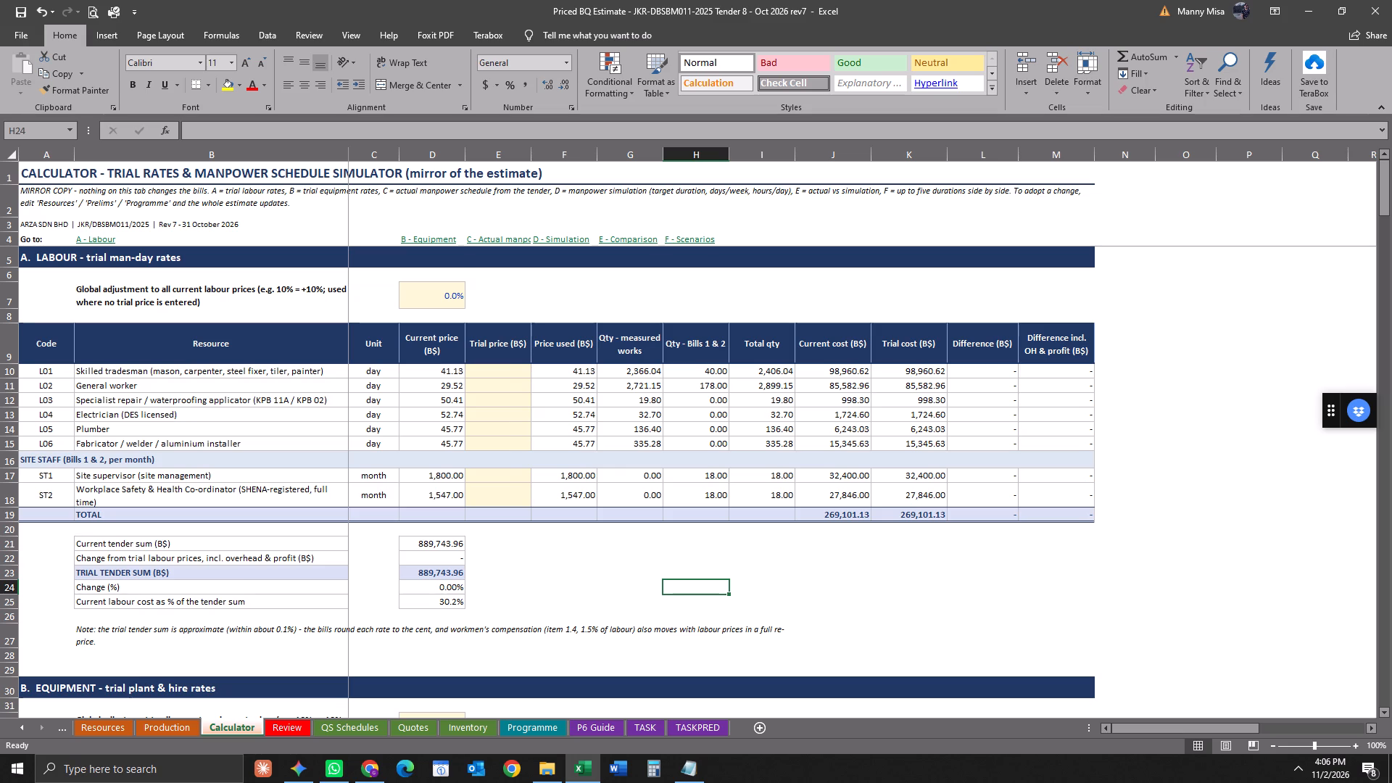
pyautogui.moveTo(1384, 193); pyautogui.dragTo(1383, 239)
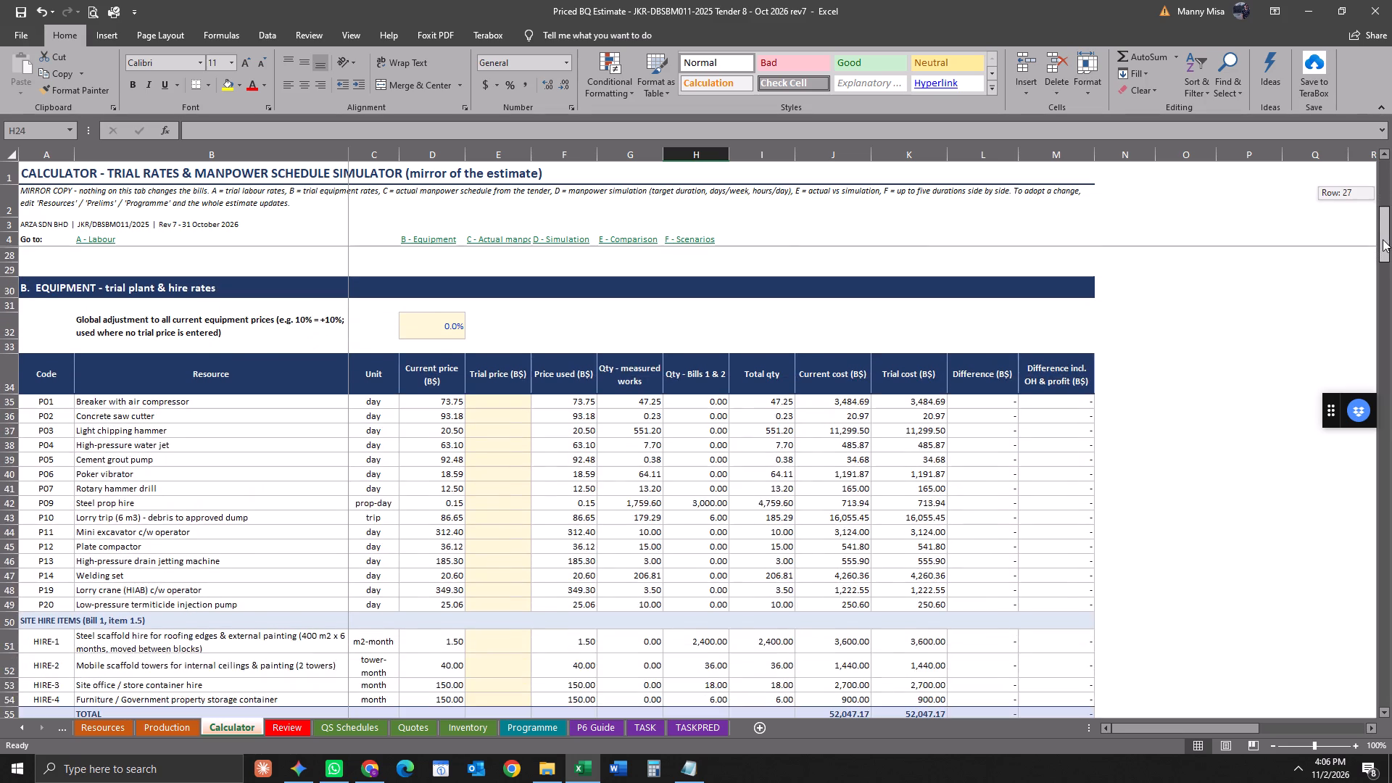
pyautogui.moveTo(1383, 239); pyautogui.dragTo(1384, 254)
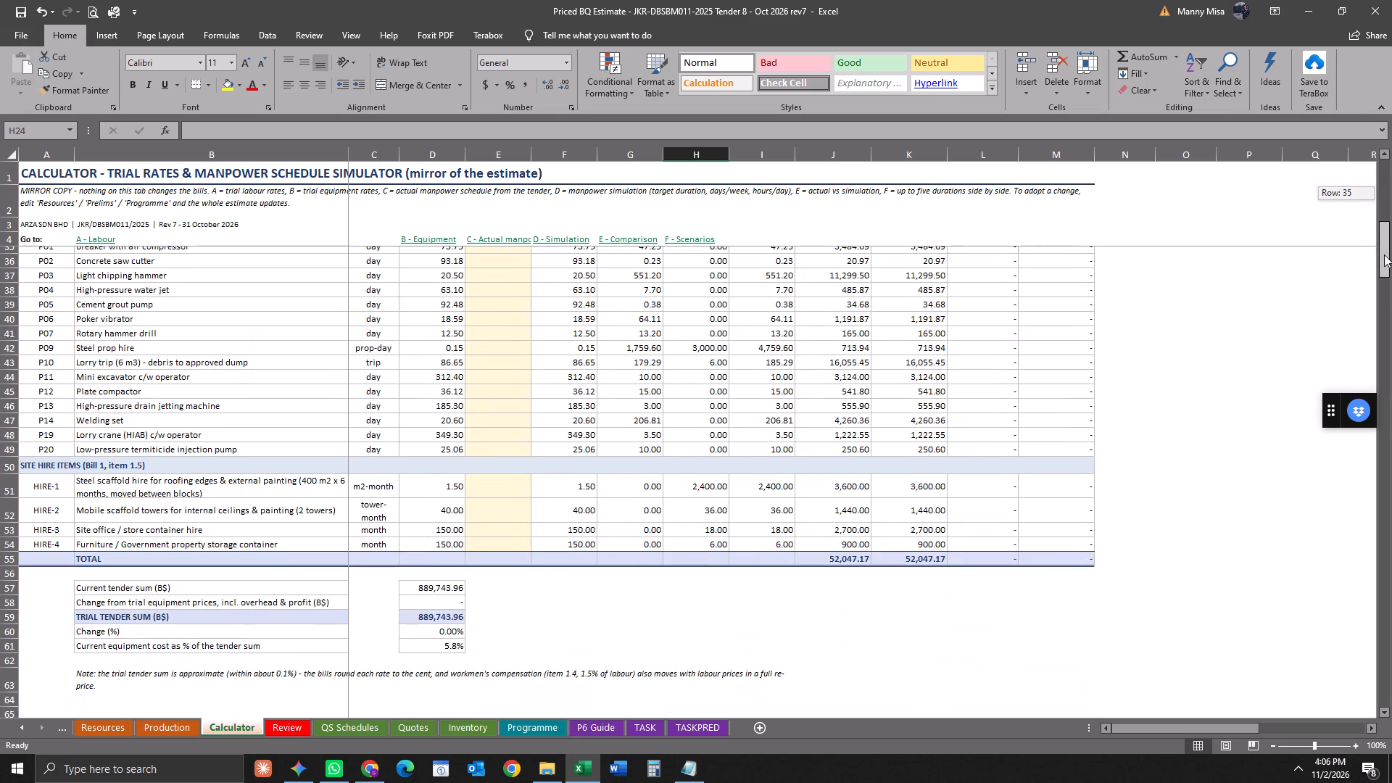
# Examine the actual manpower schedule and the manpower simulation in sections C and D, including the trade rates and monthly columns.
pyautogui.moveTo(1384, 254); pyautogui.dragTo(1380, 320)
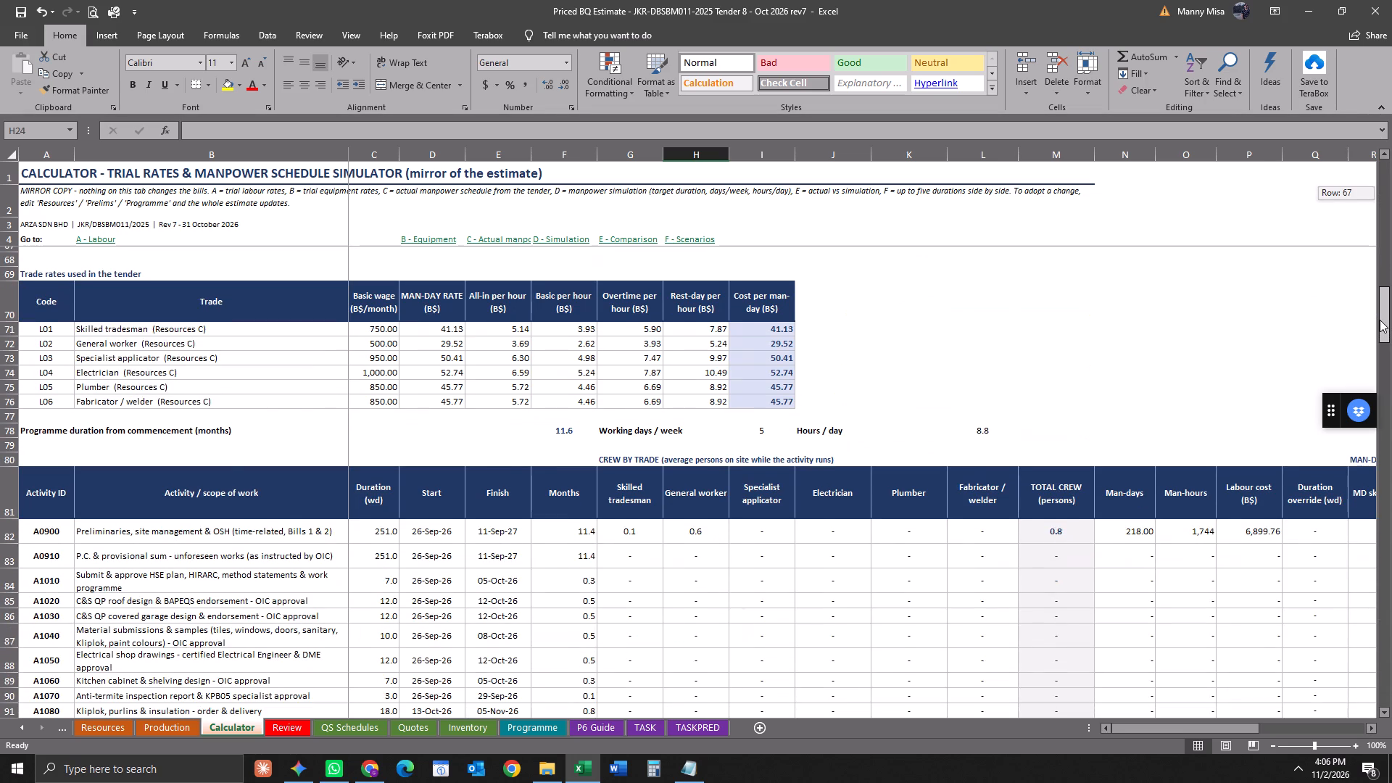
pyautogui.moveTo(1380, 320); pyautogui.dragTo(1380, 323)
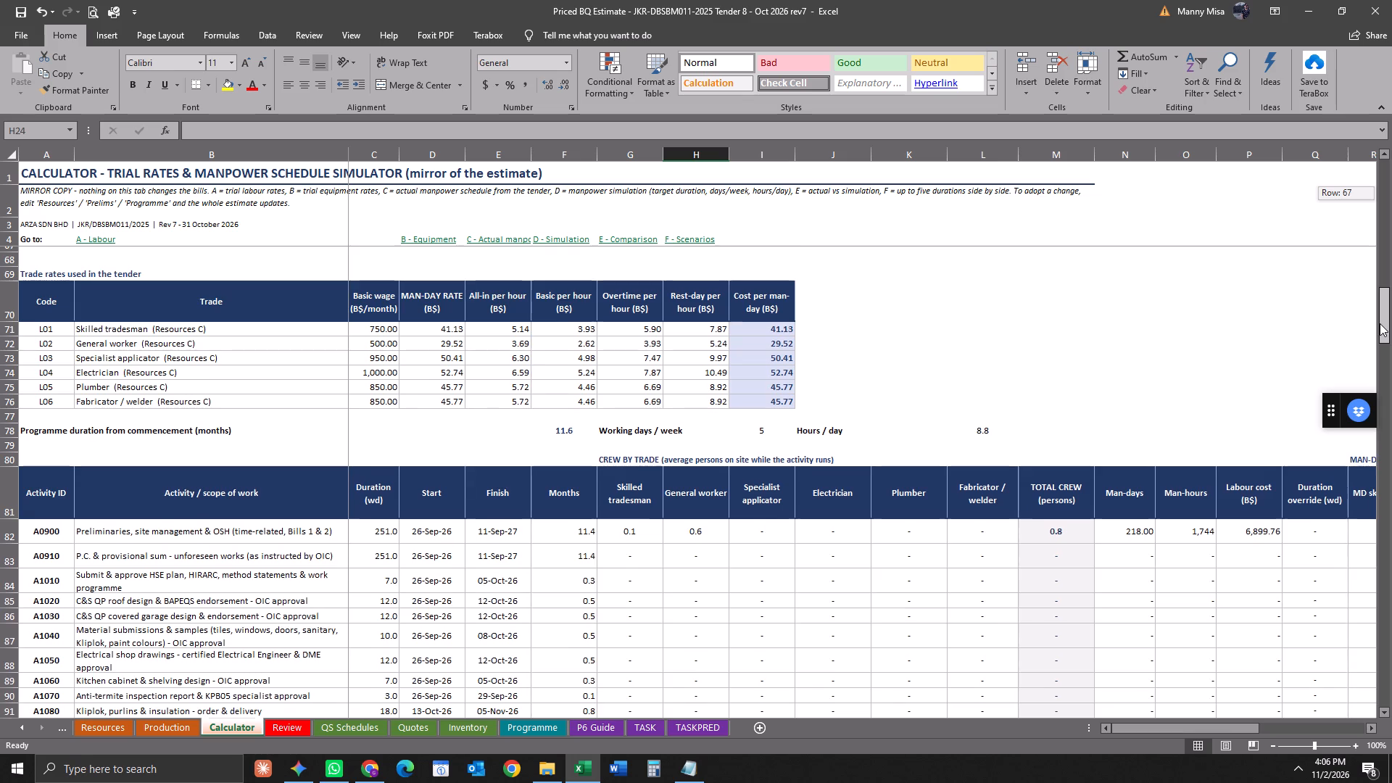
pyautogui.moveTo(1380, 323); pyautogui.dragTo(1379, 338)
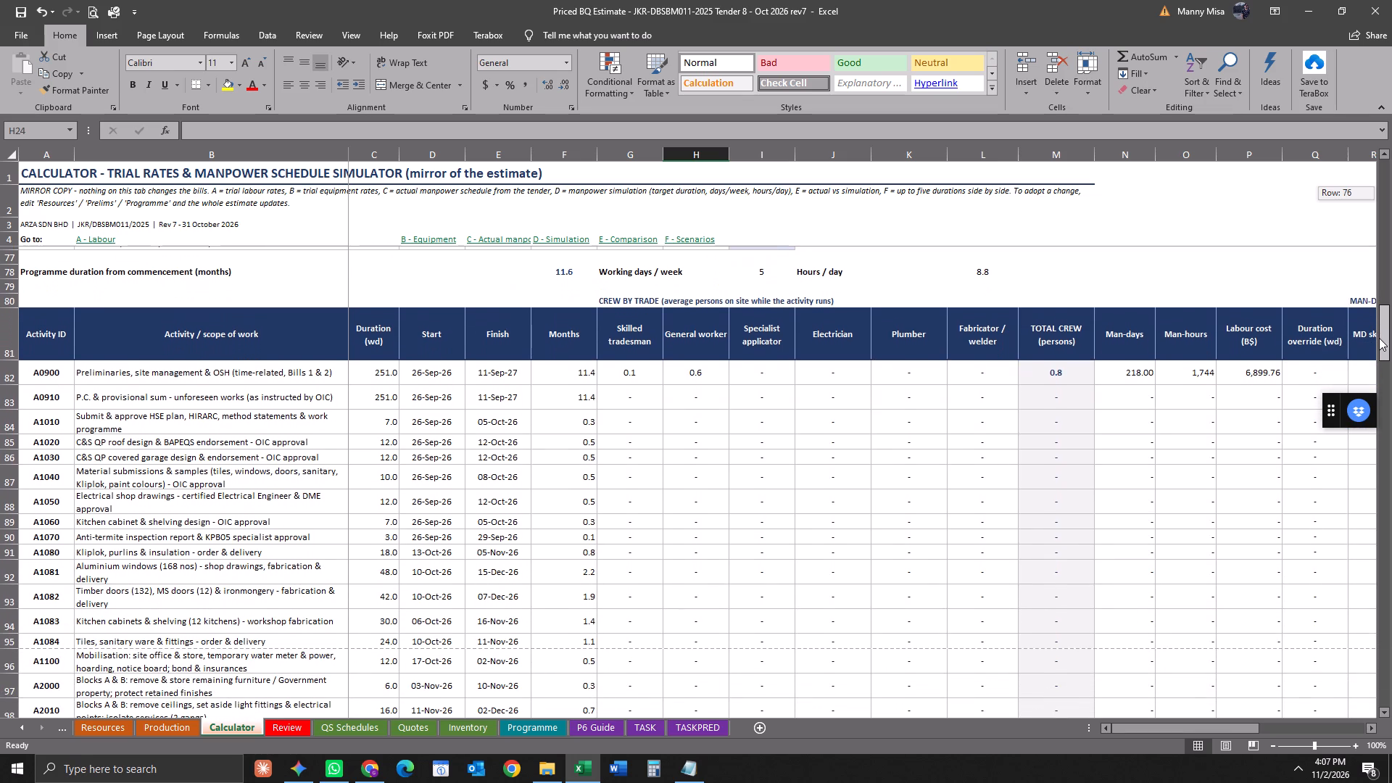
pyautogui.moveTo(1379, 338); pyautogui.dragTo(1375, 454)
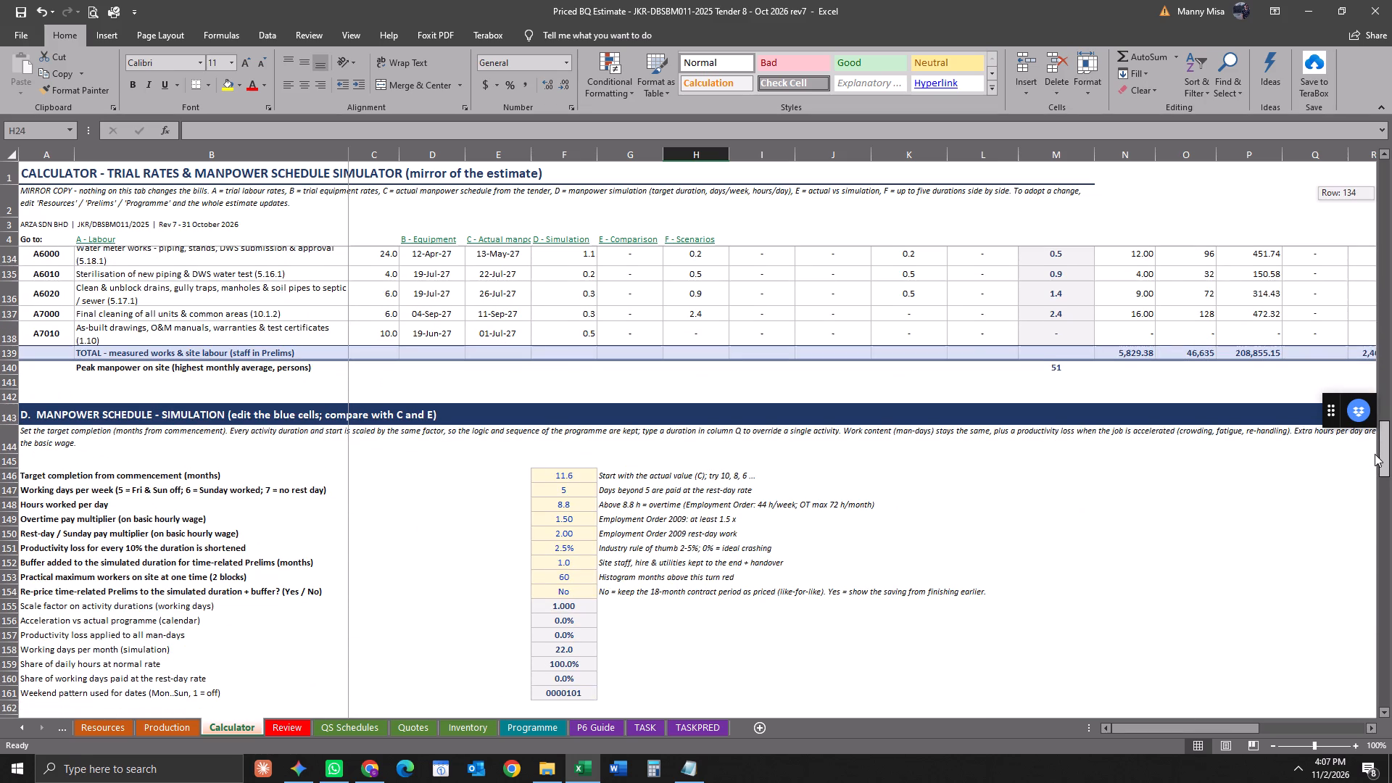
pyautogui.moveTo(1375, 454); pyautogui.dragTo(1379, 442)
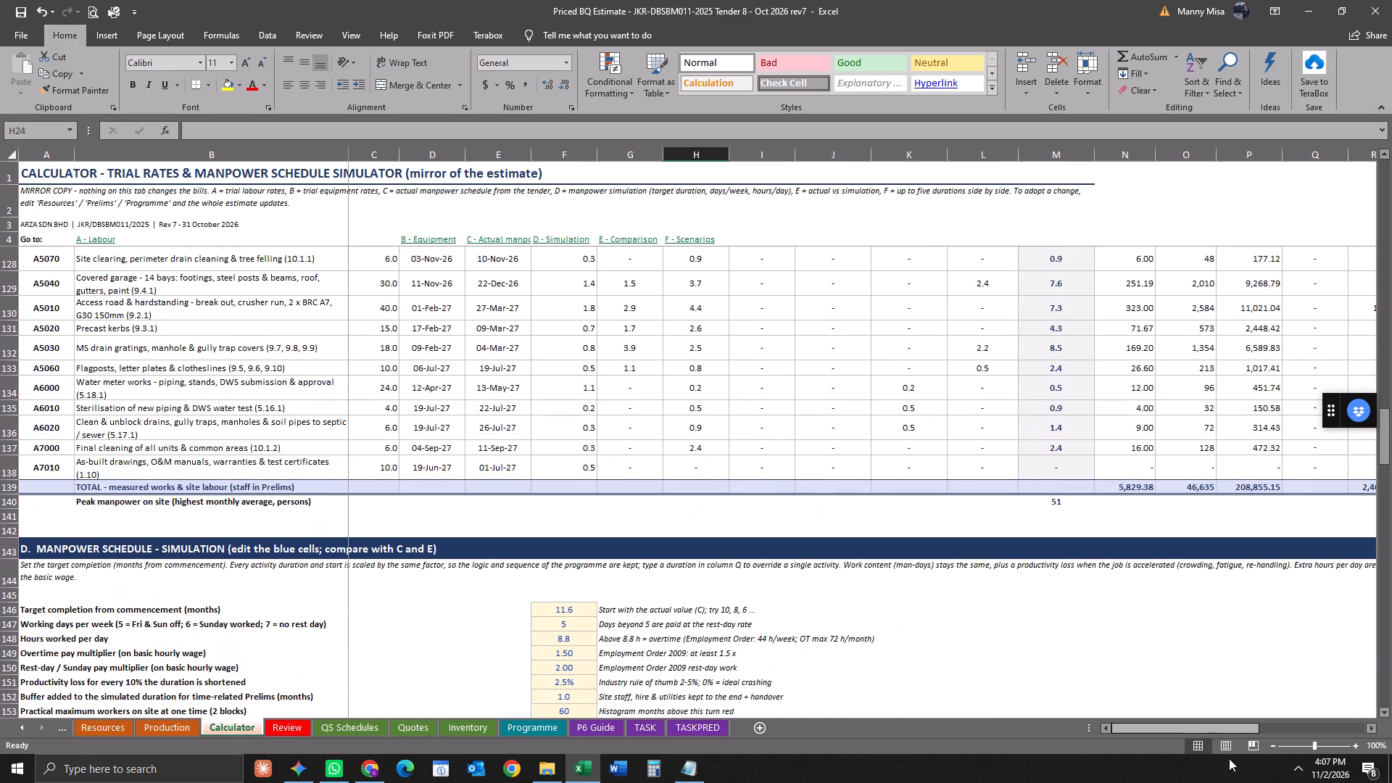
pyautogui.moveTo(1221, 732); pyautogui.dragTo(1327, 729)
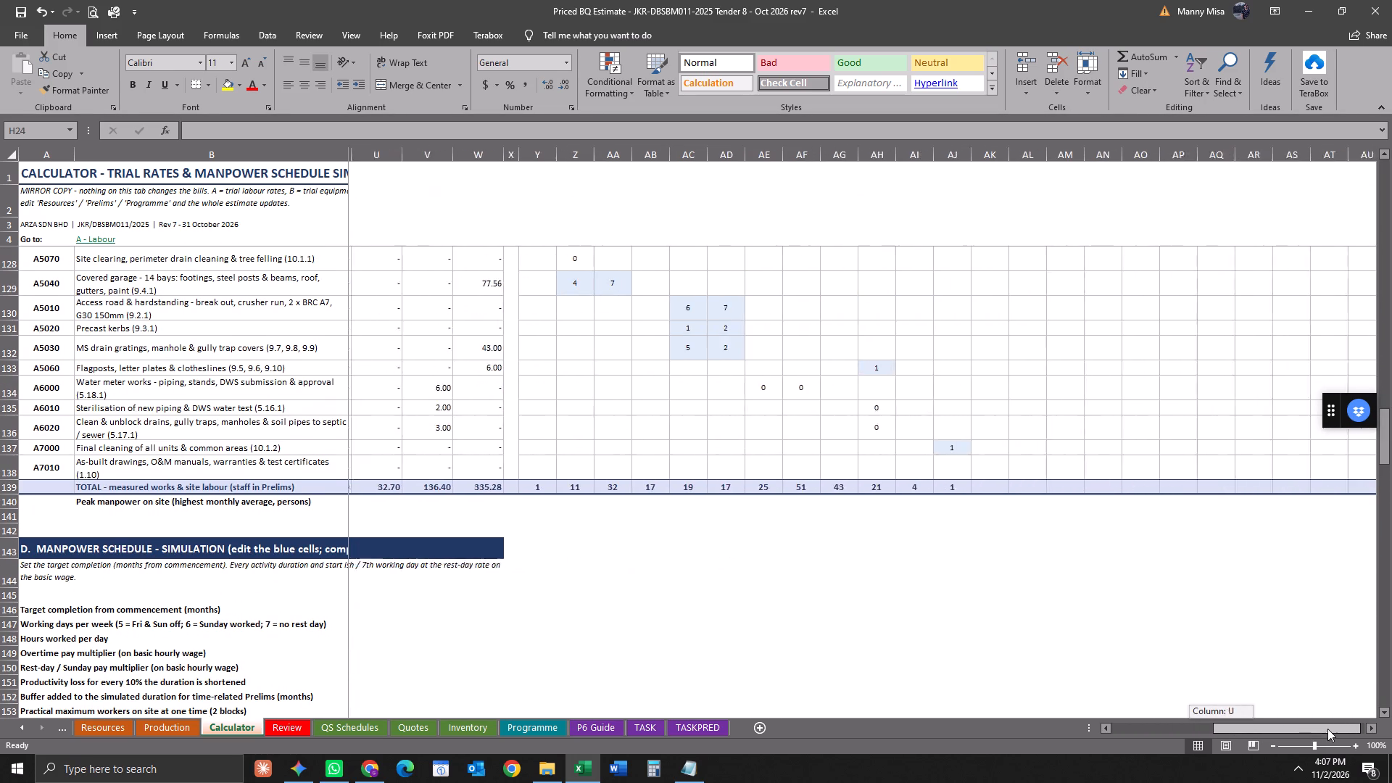
pyautogui.moveTo(1327, 729); pyautogui.dragTo(1214, 729)
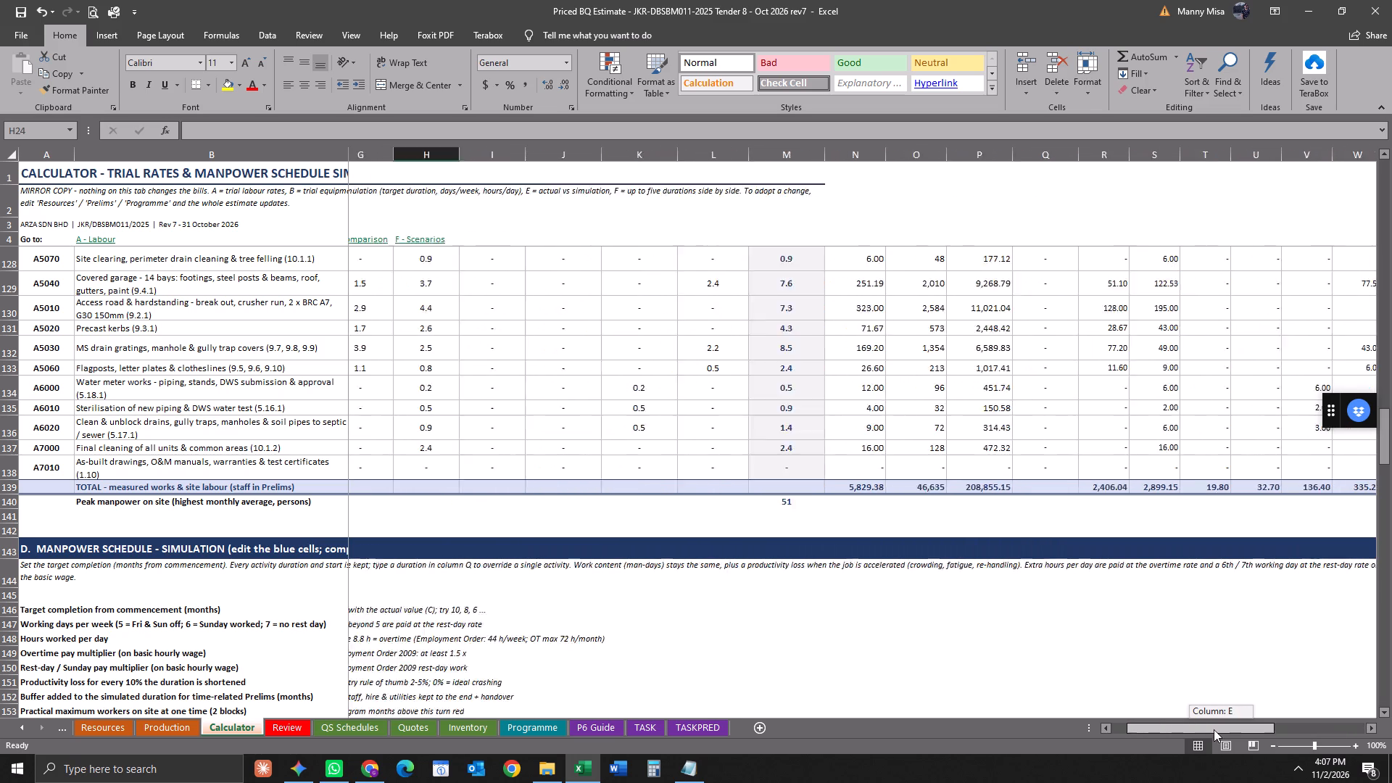
pyautogui.moveTo(1214, 729); pyautogui.dragTo(1058, 717)
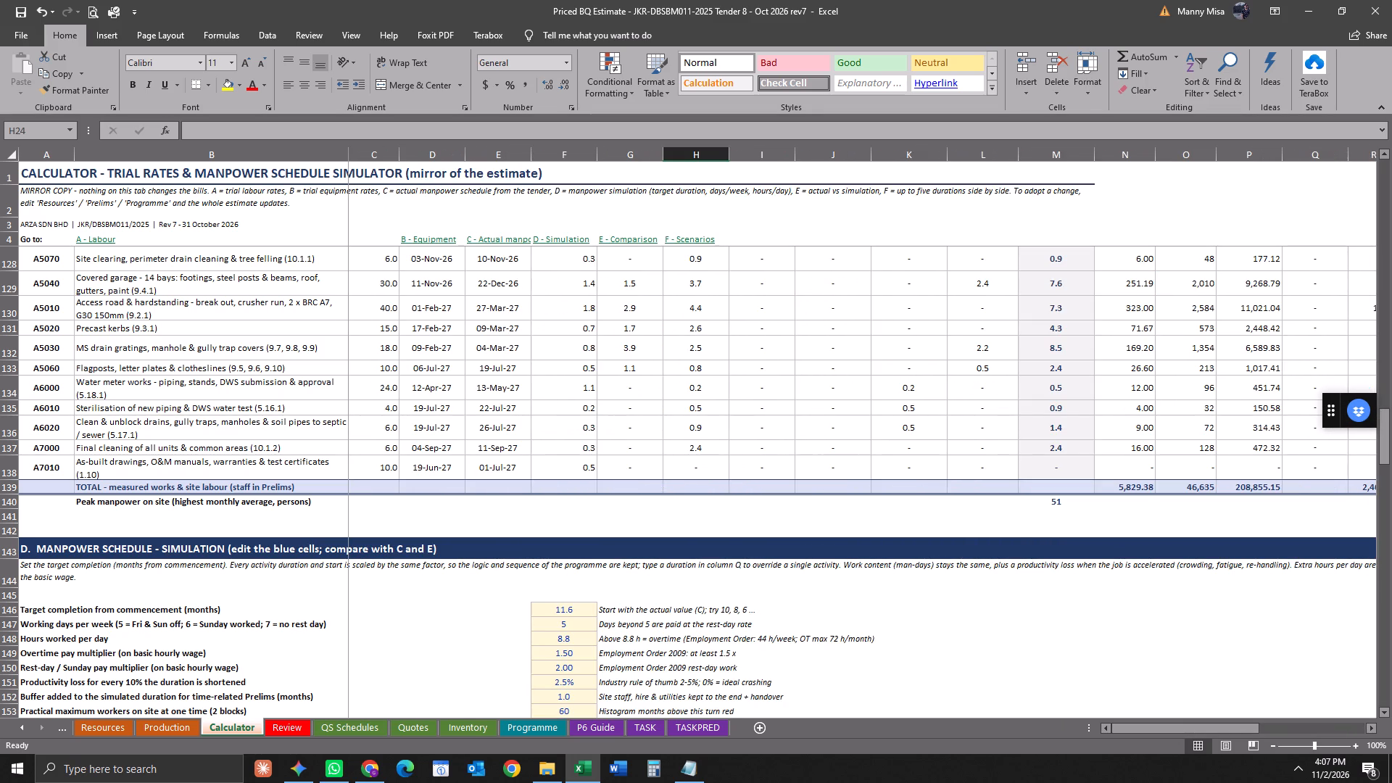
pyautogui.moveTo(1383, 446); pyautogui.dragTo(1380, 528)
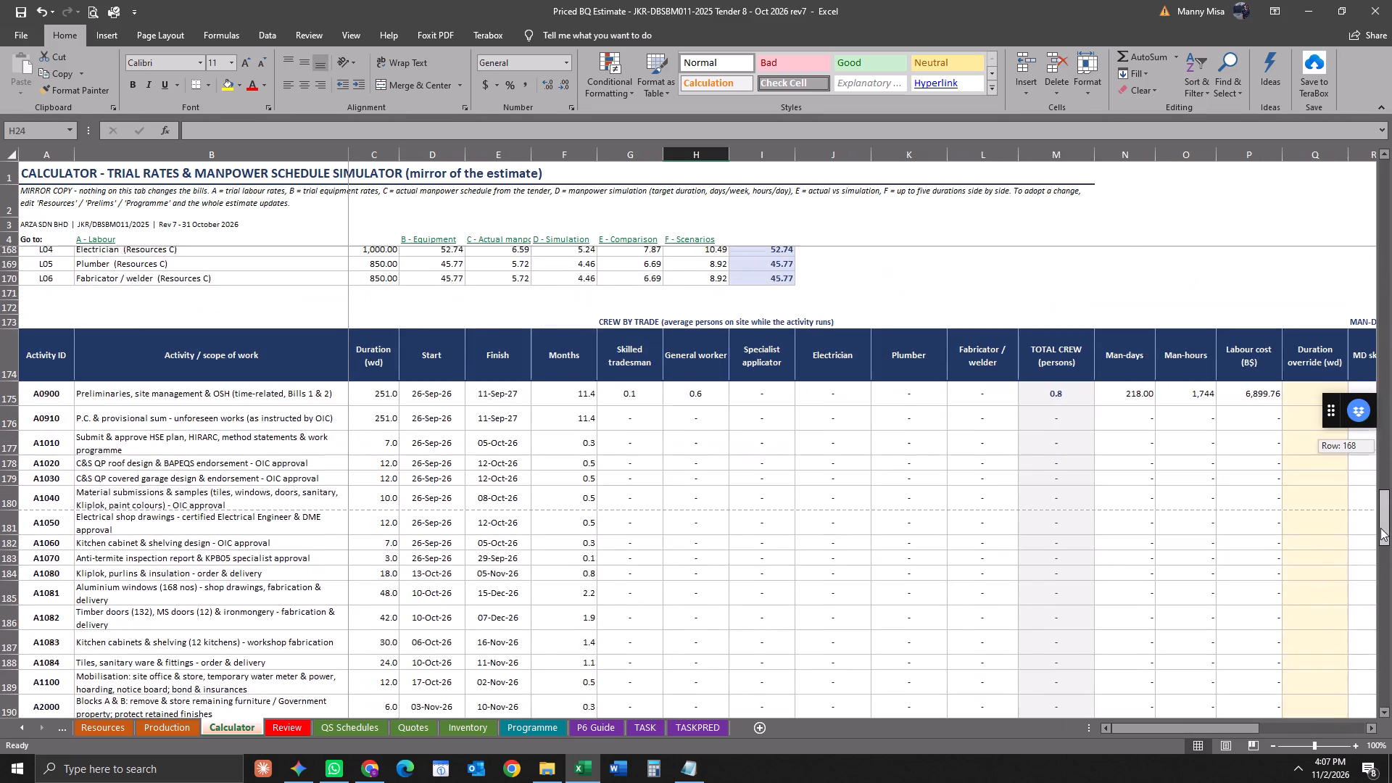
pyautogui.moveTo(1380, 528); pyautogui.dragTo(1388, 515)
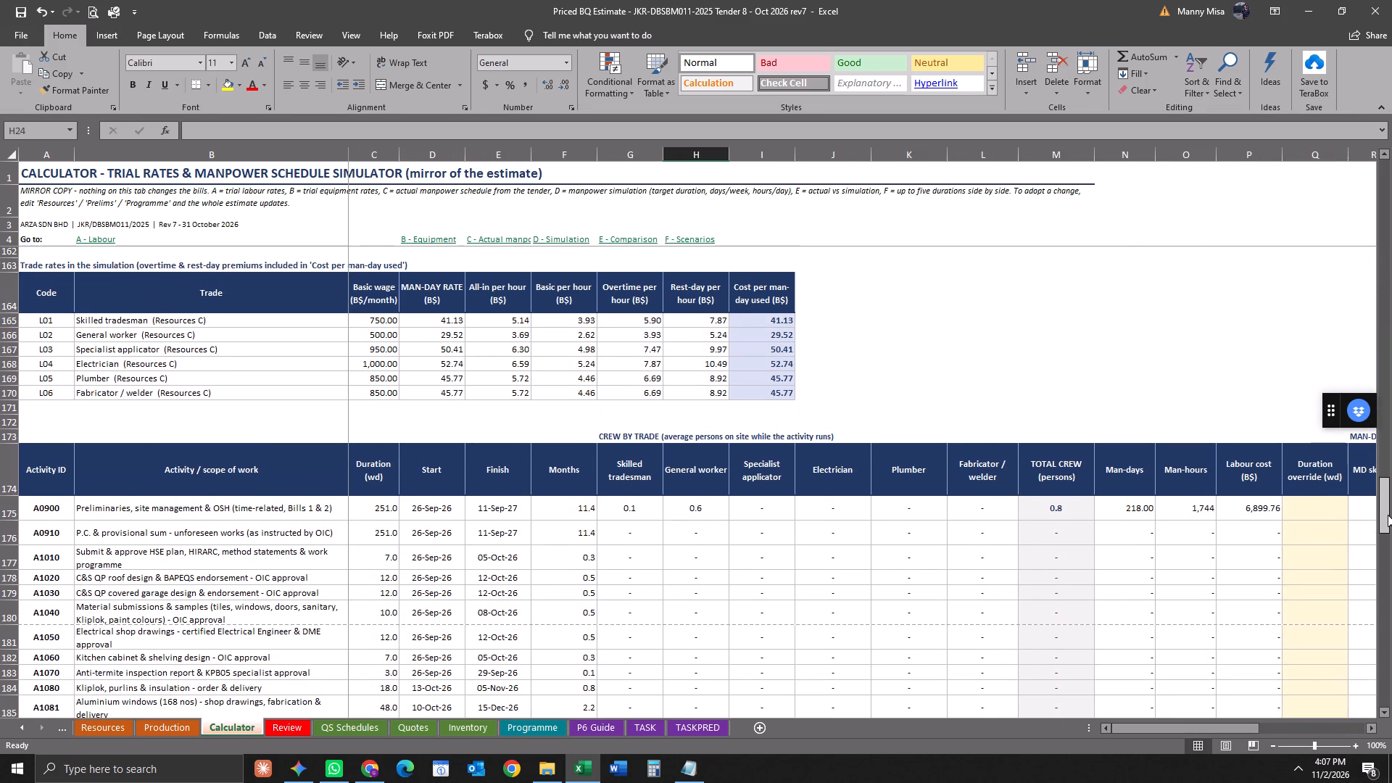
# Open the Summary sheet and review the bill amounts and the remark for the unpriced Bill No. 6.
pyautogui.tripleClick(18, 726)
pyautogui.tripleClick(18, 726)
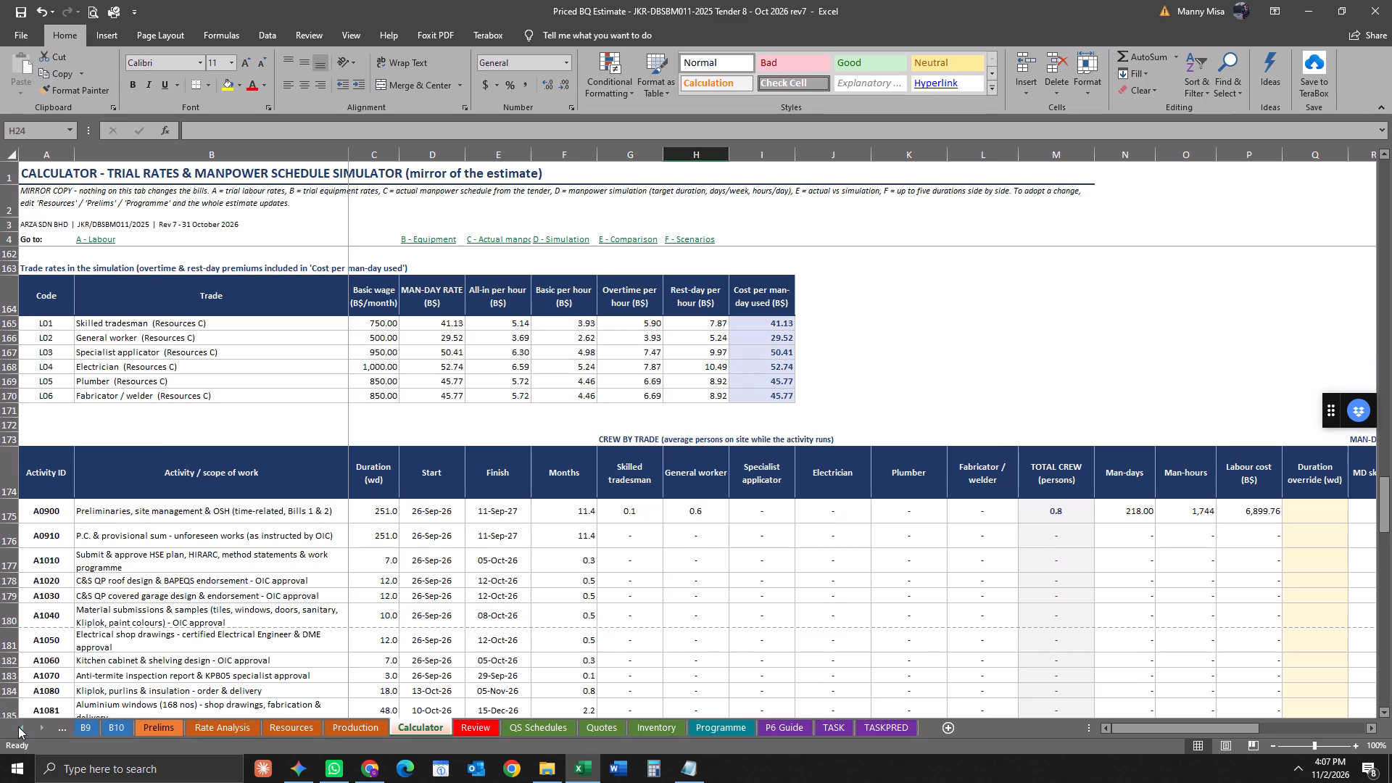
pyautogui.click(212, 733)
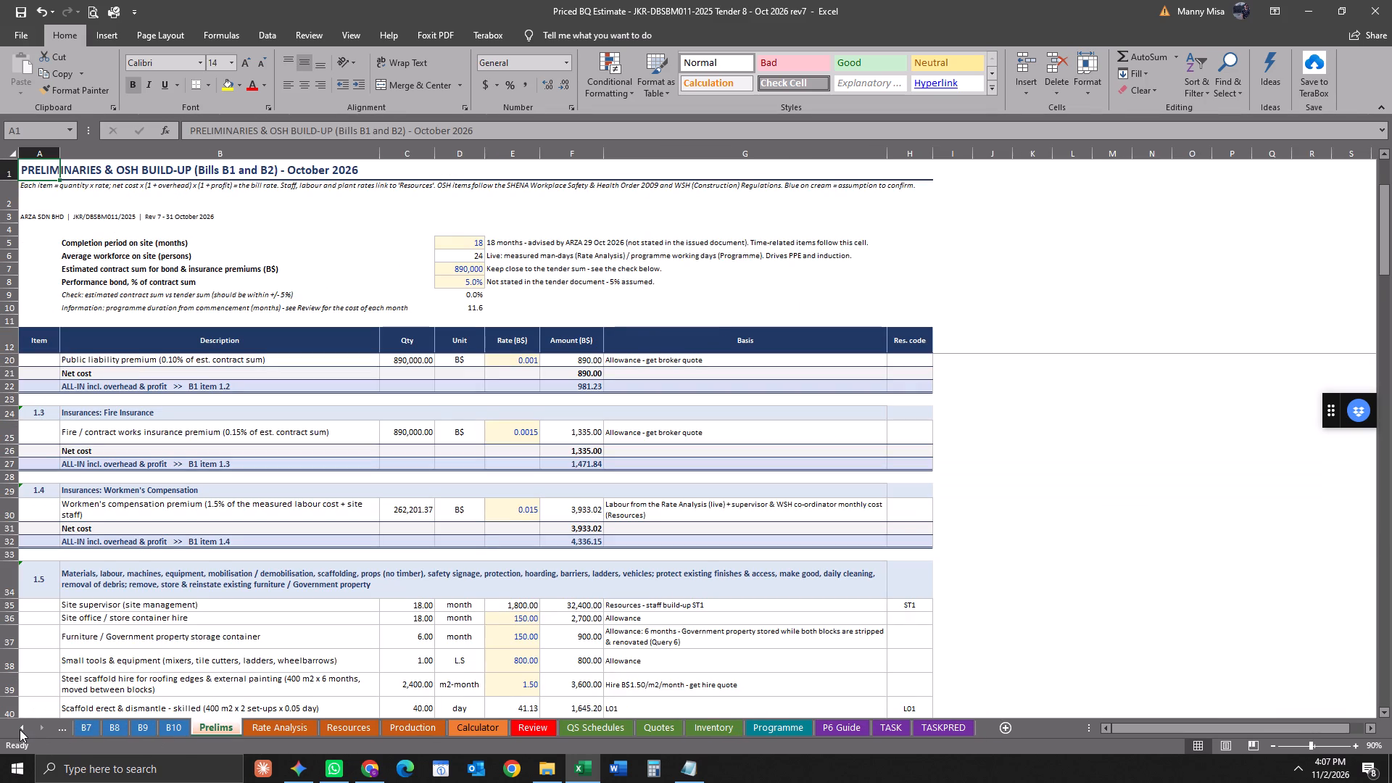
pyautogui.tripleClick(20, 729)
pyautogui.tripleClick(20, 729)
pyautogui.tripleClick(20, 729)
pyautogui.click(167, 732)
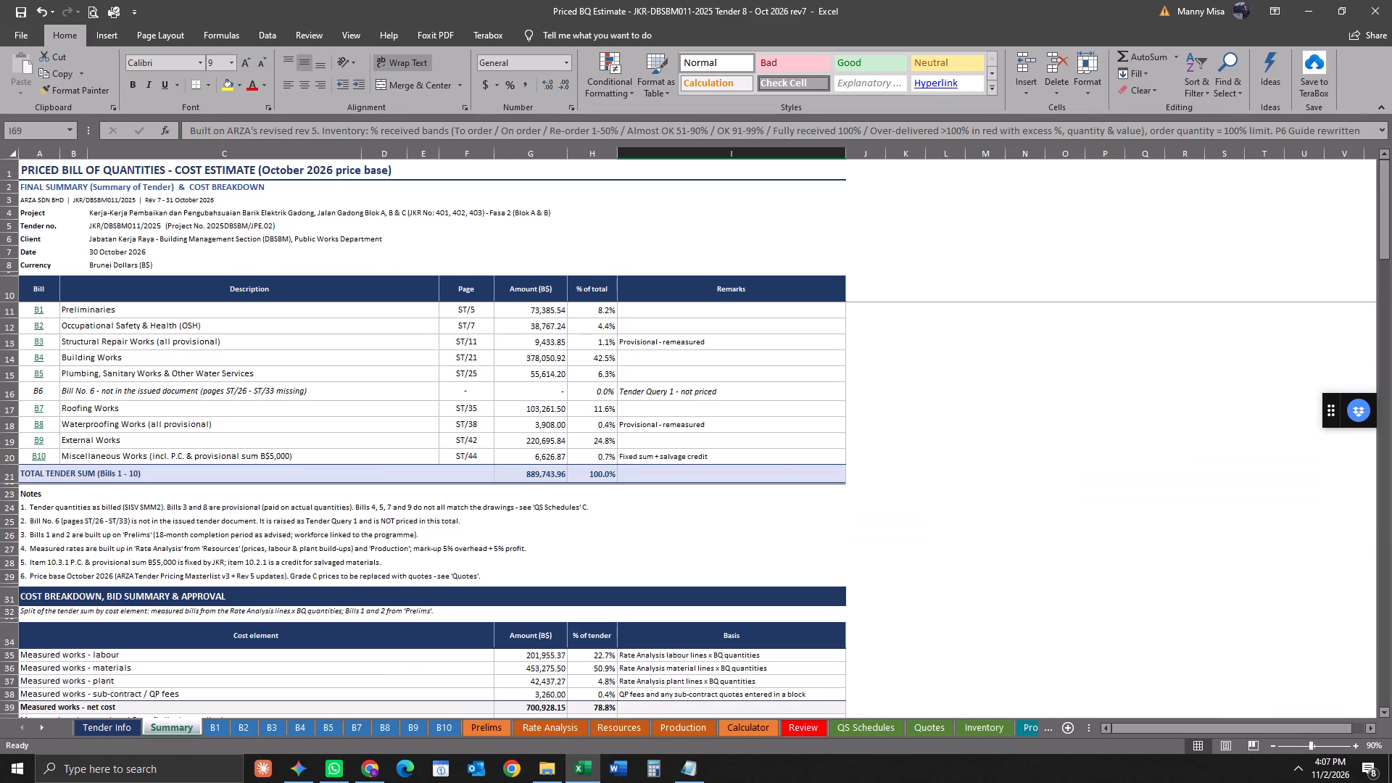
pyautogui.click(549, 441)
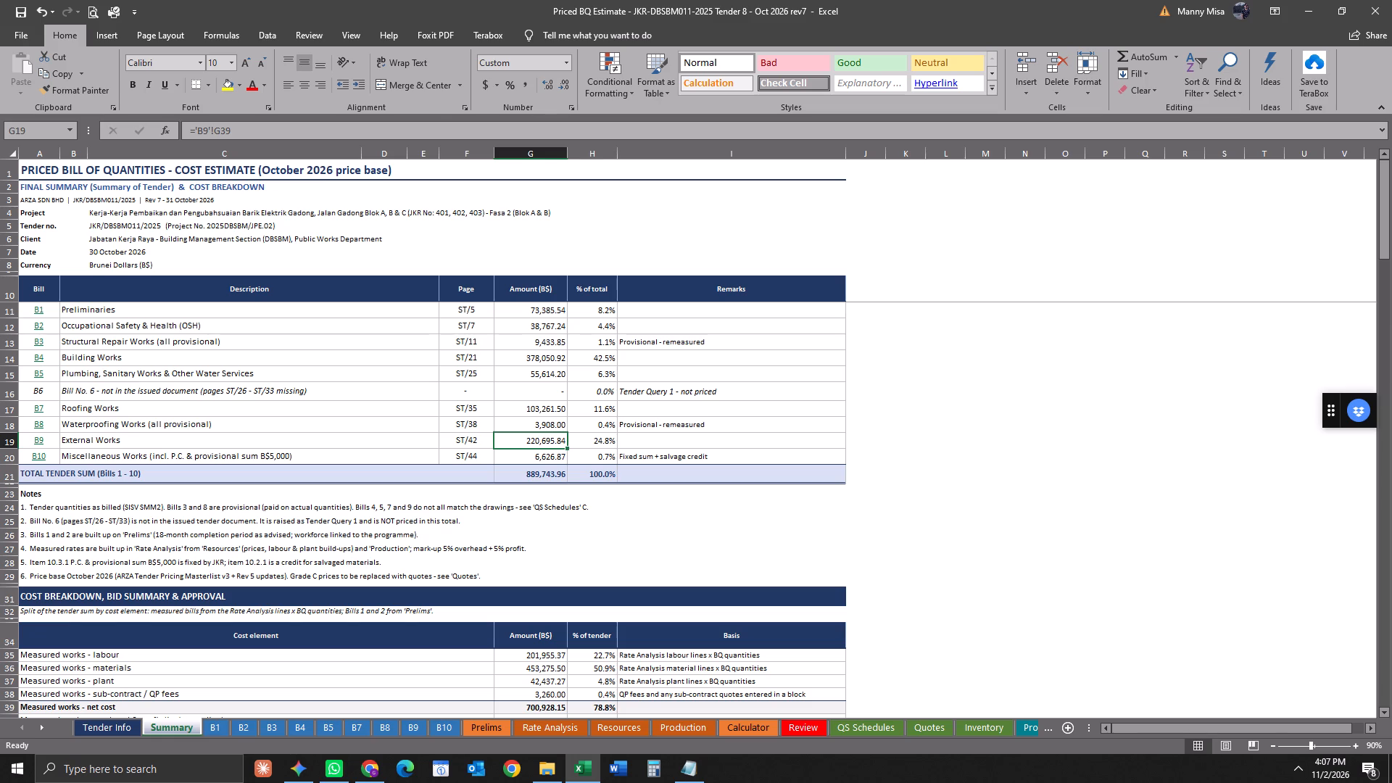
pyautogui.click(142, 391)
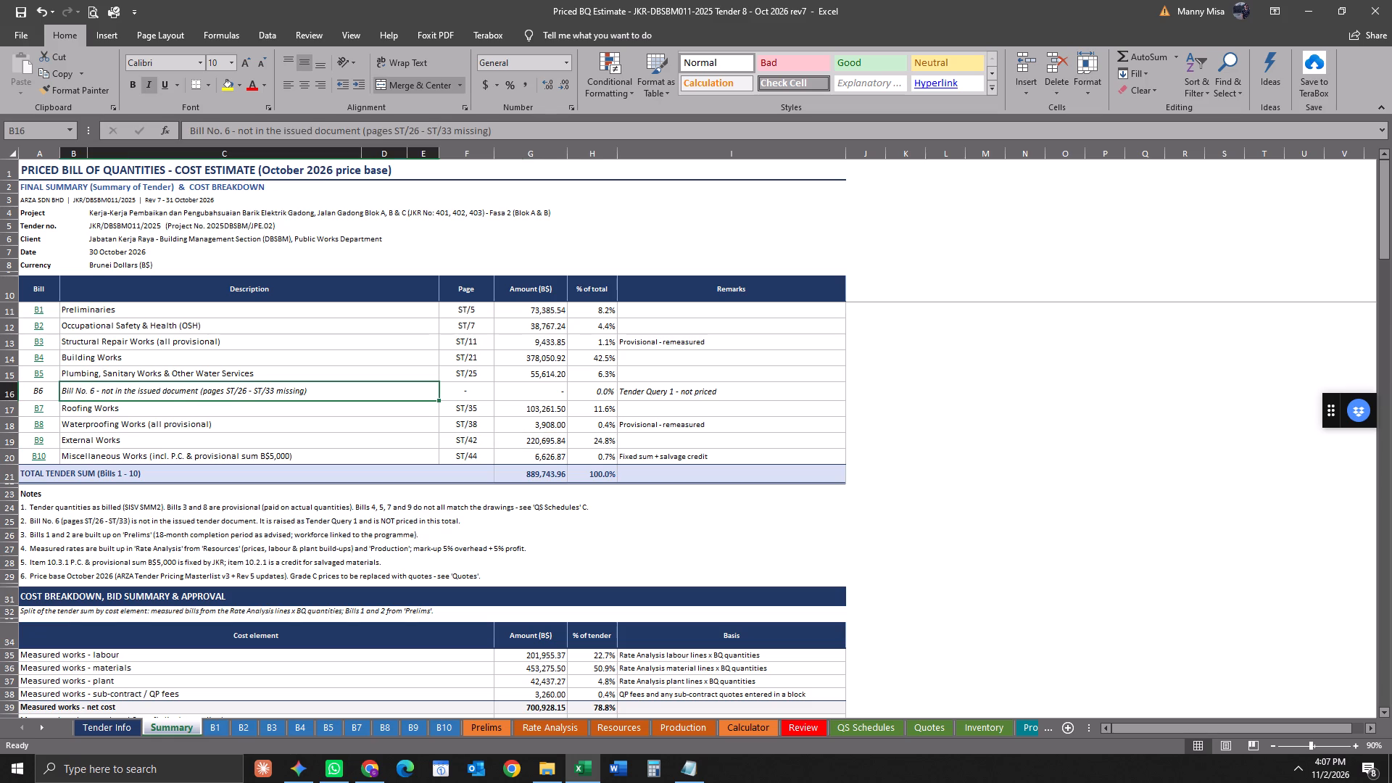
pyautogui.click(666, 399)
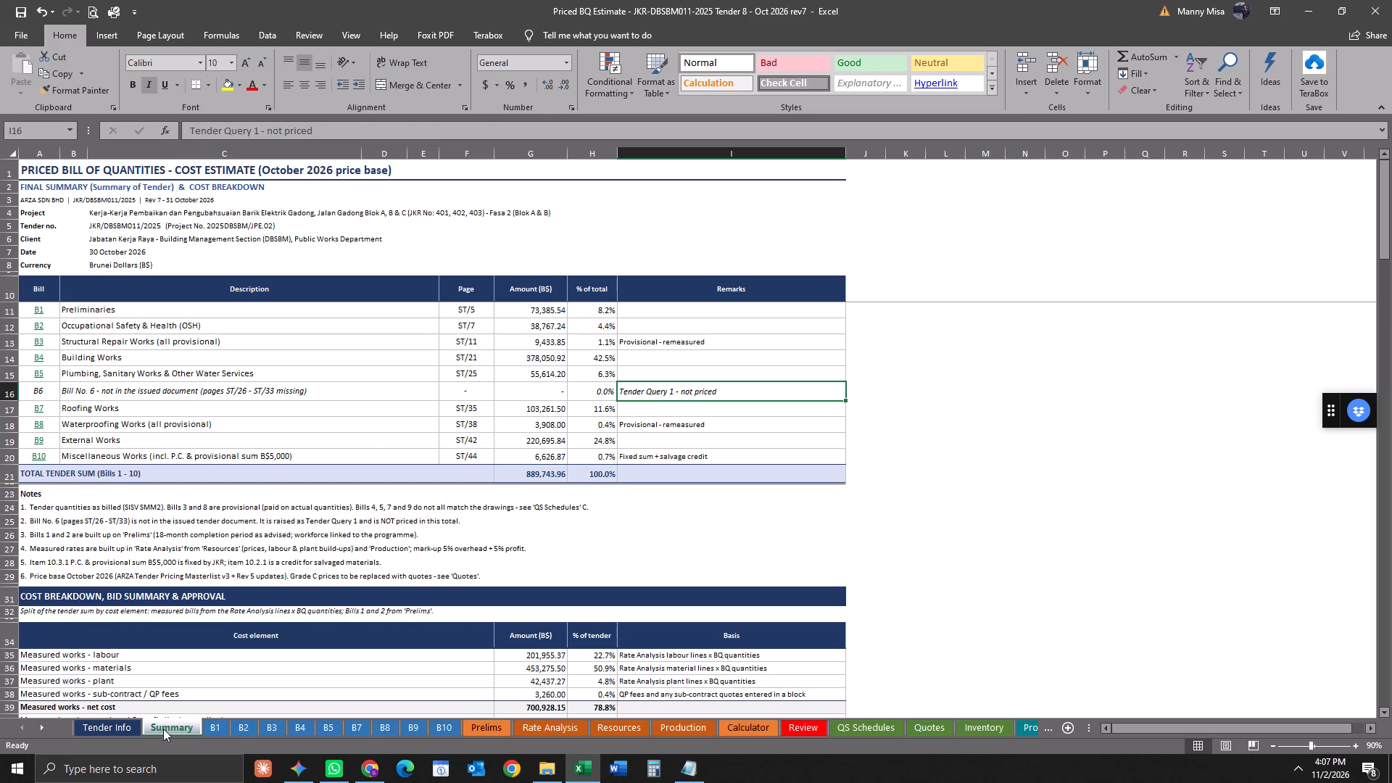
pyautogui.doubleClick(17, 729)
# Highlight the 'Measured works - net cost' row of the cost breakdown in yellow, from cost element to basis, and save the workbook.
pyautogui.moveTo(1386, 246); pyautogui.dragTo(1387, 231)
pyautogui.moveTo(1387, 231); pyautogui.dragTo(1391, 197)
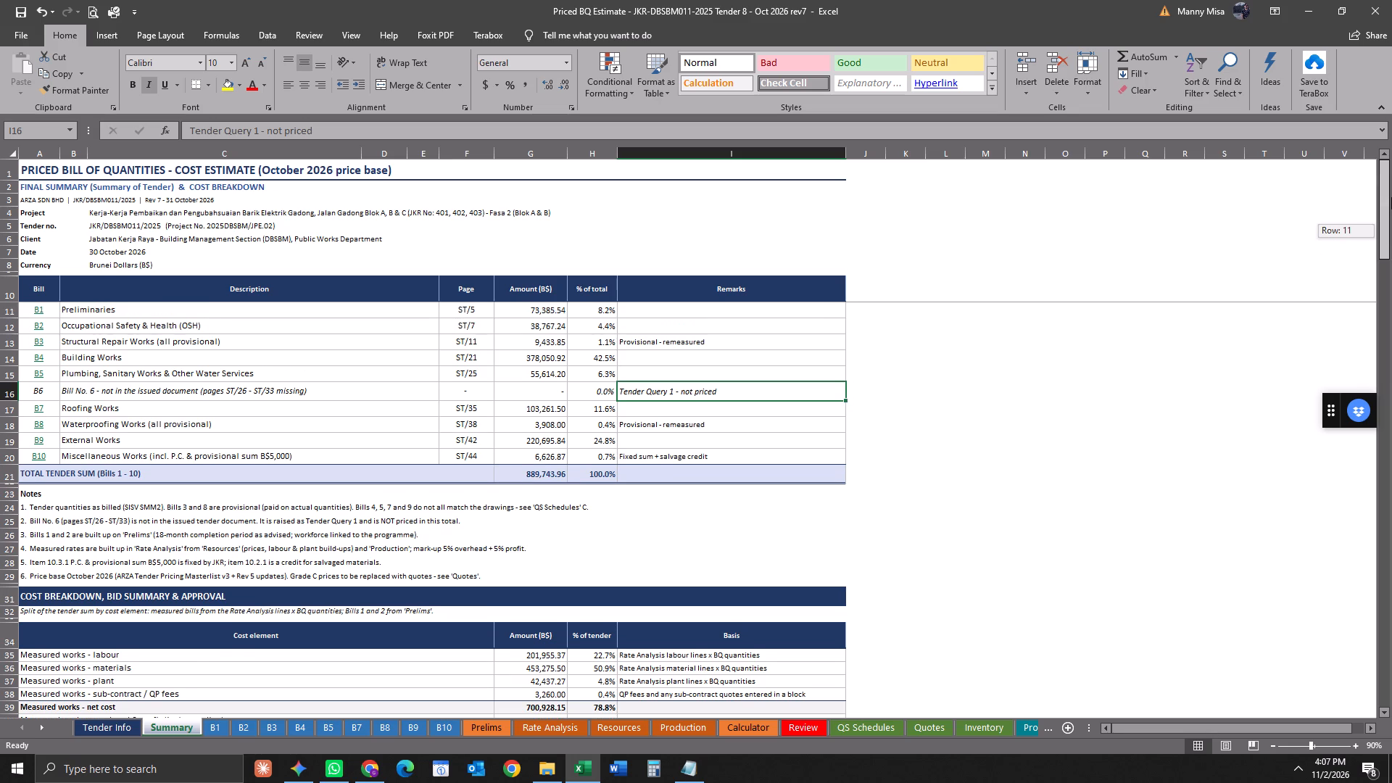
pyautogui.moveTo(1391, 197); pyautogui.dragTo(1381, 304)
pyautogui.click(74, 573)
pyautogui.moveTo(42, 577); pyautogui.dragTo(653, 604)
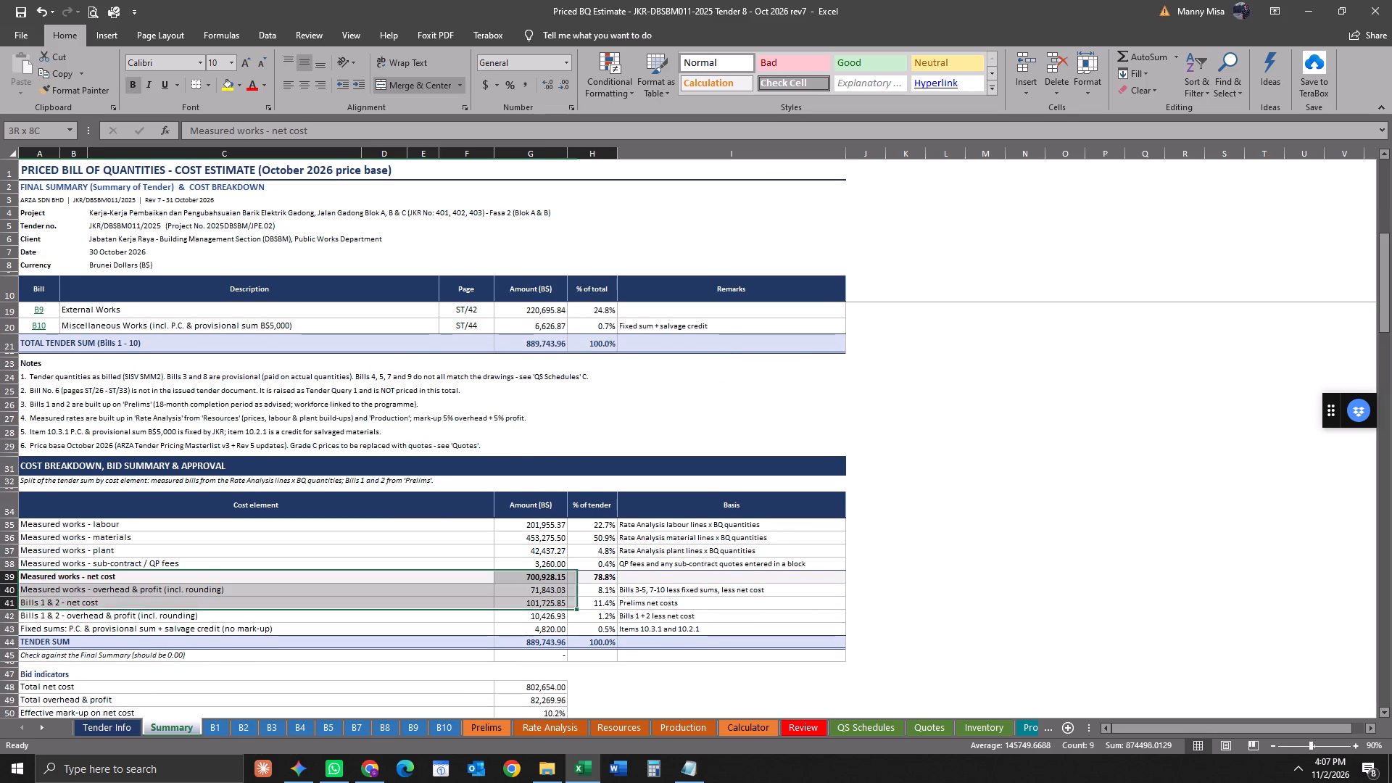
pyautogui.moveTo(653, 604); pyautogui.dragTo(729, 578)
pyautogui.click(228, 86)
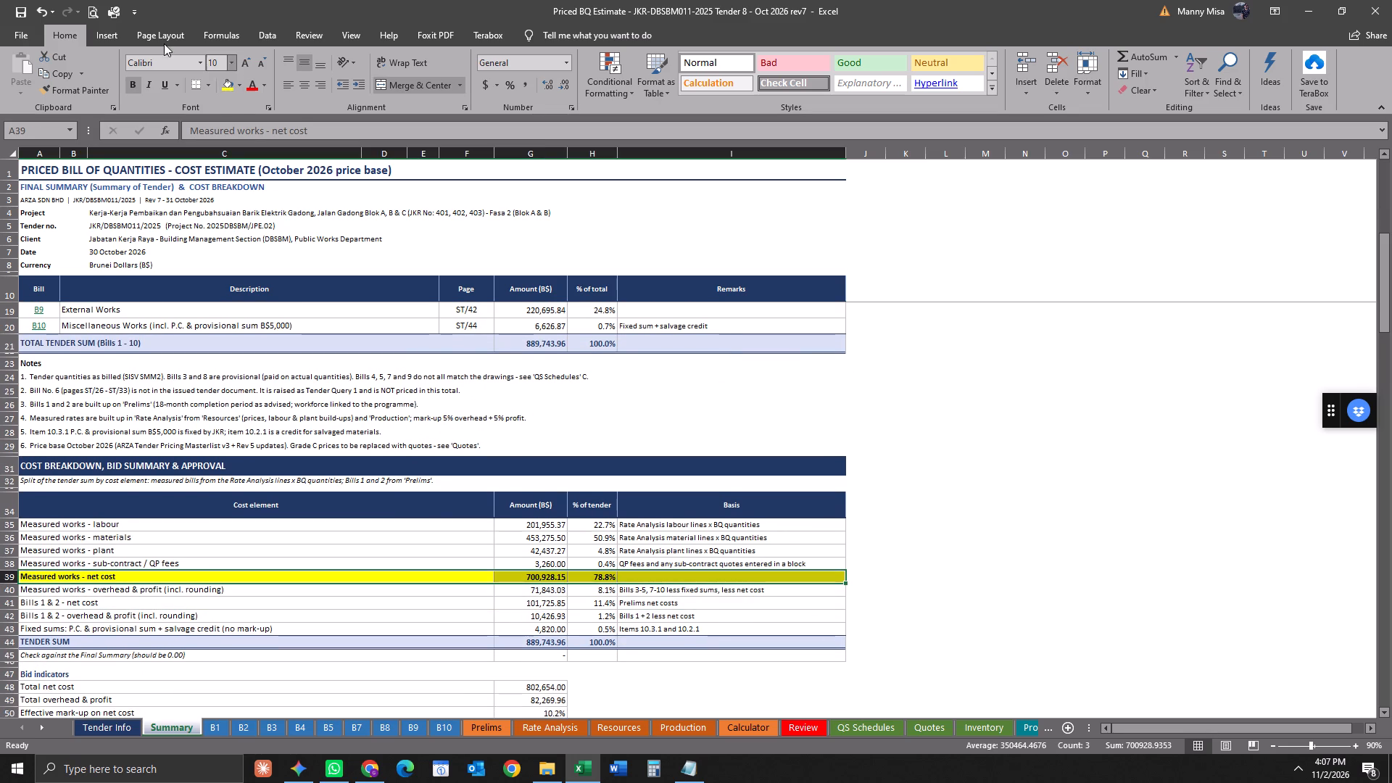
pyautogui.click(22, 11)
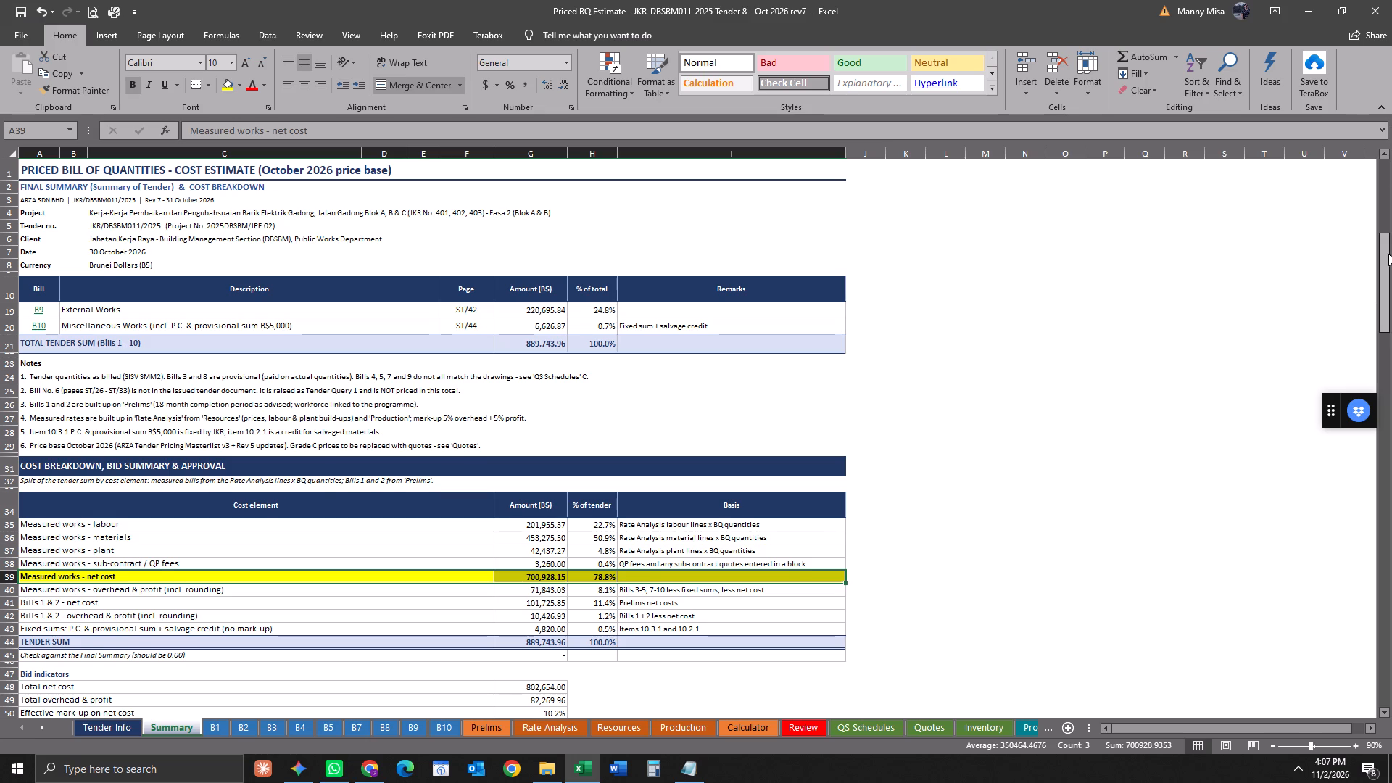
# Inspect the formula behind the 'Measured works - labour' amount, and review the bid indicators, approval table and revision log.
pyautogui.click(1387, 257)
pyautogui.moveTo(1388, 257); pyautogui.dragTo(1388, 299)
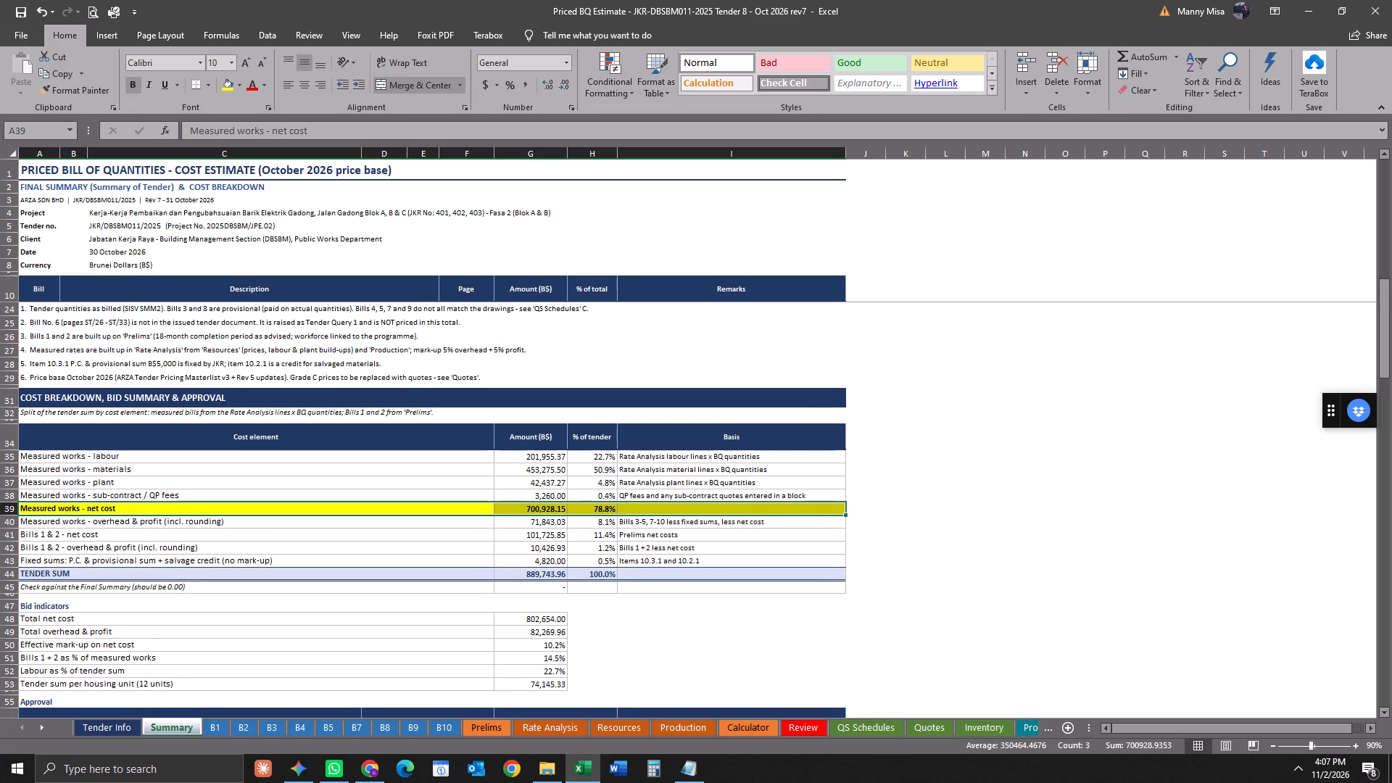
pyautogui.click(563, 458)
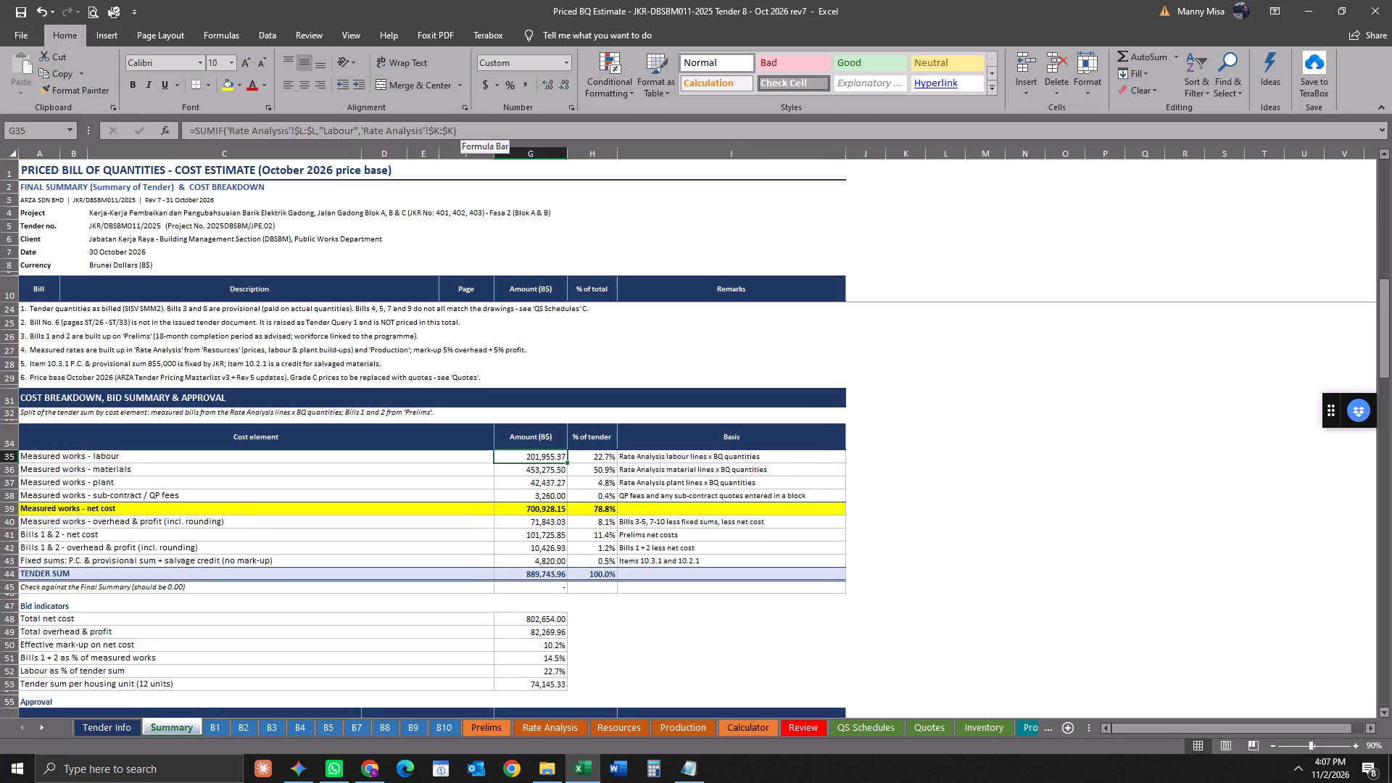
pyautogui.click(468, 130)
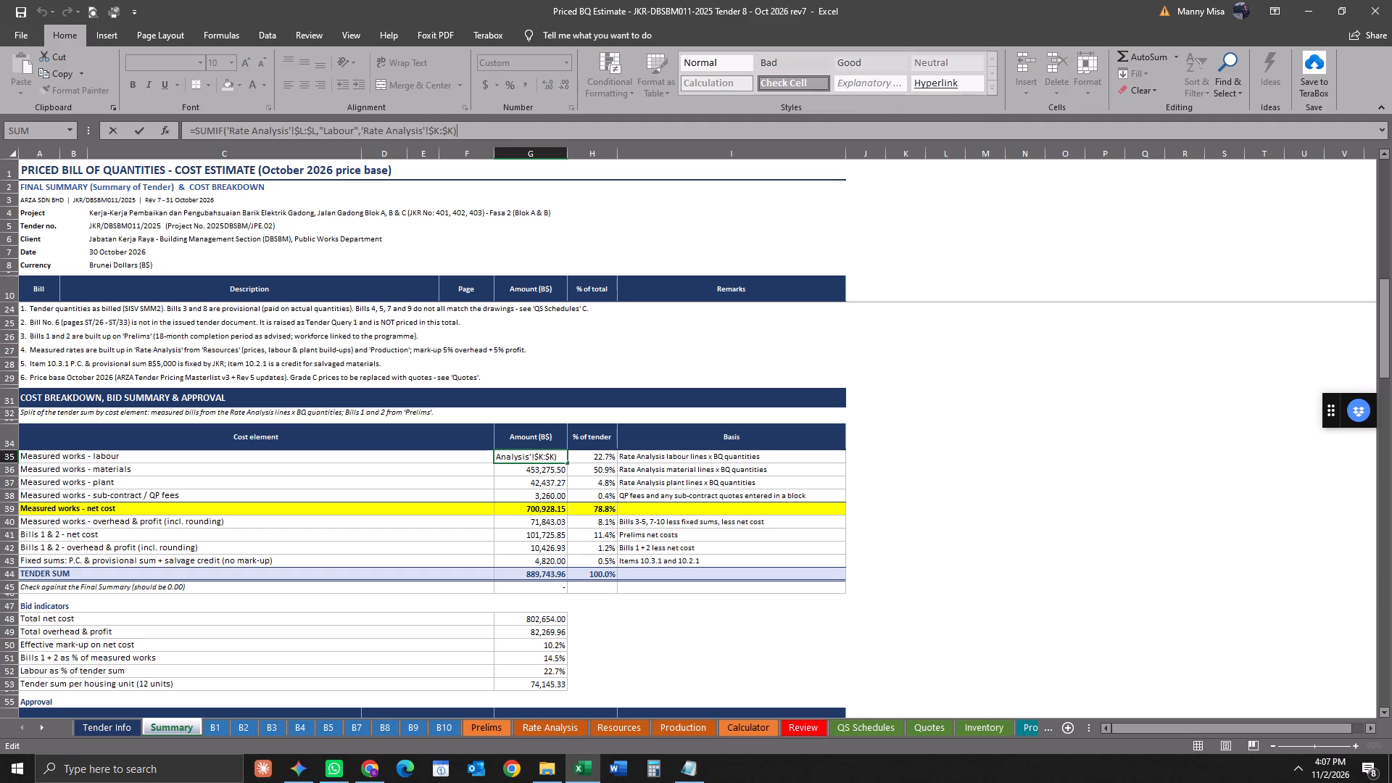
pyautogui.click(795, 637)
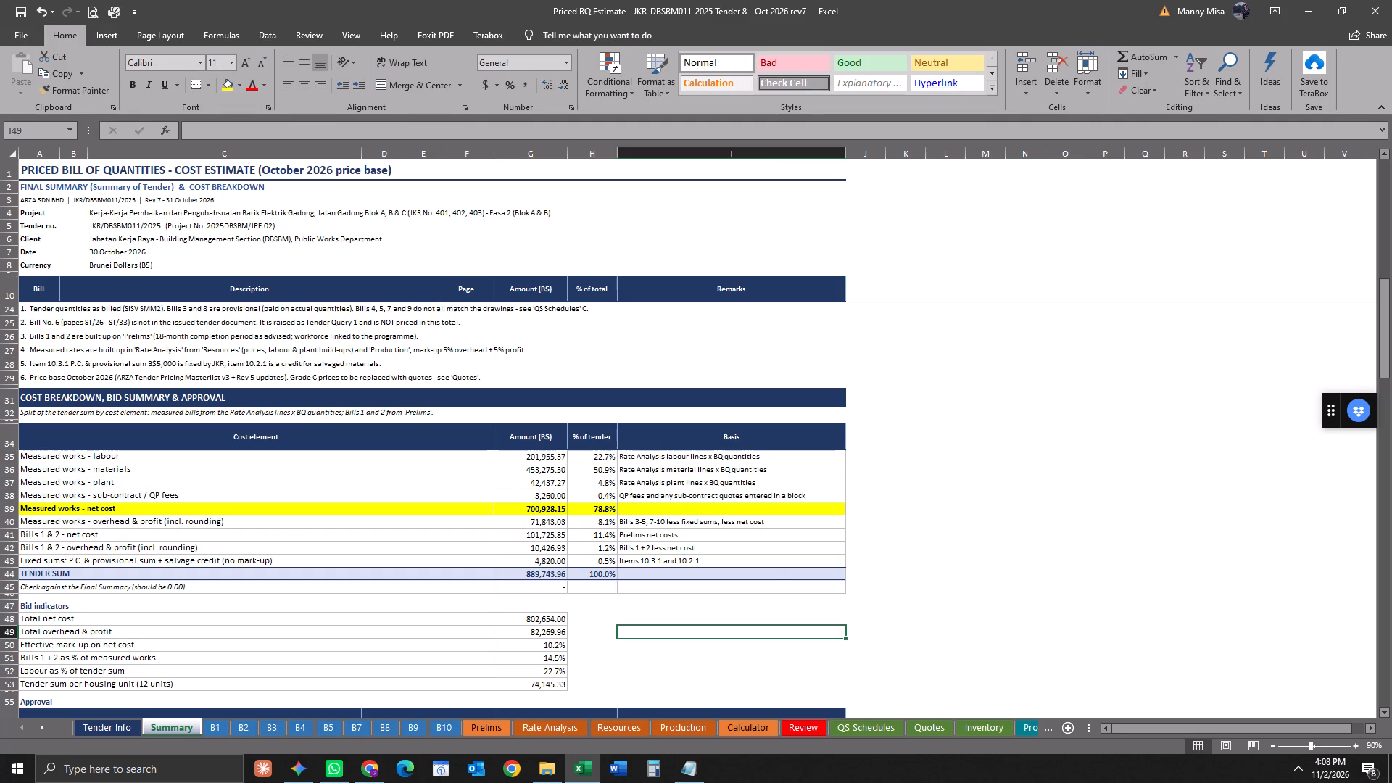
pyautogui.click(1385, 296)
pyautogui.moveTo(1383, 299); pyautogui.dragTo(1376, 407)
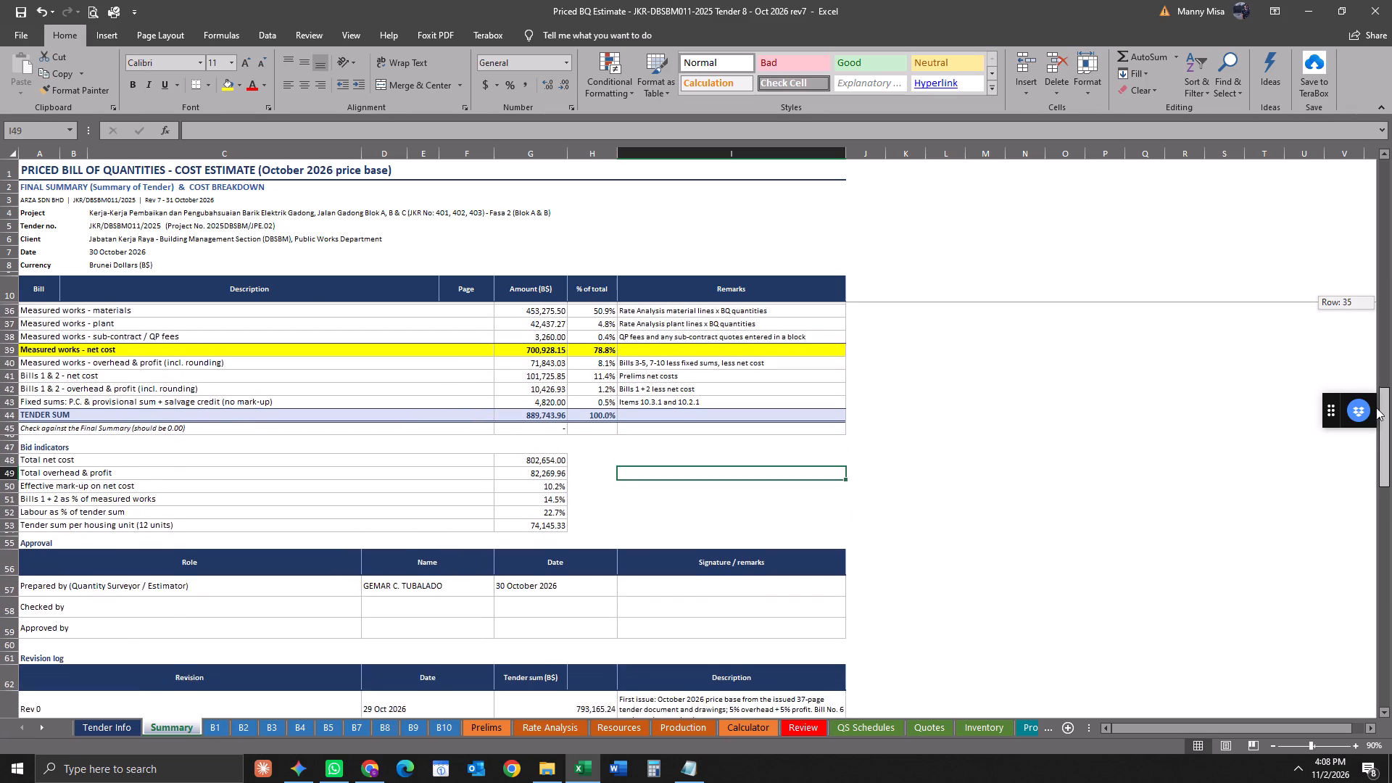
pyautogui.moveTo(1376, 407); pyautogui.dragTo(1377, 618)
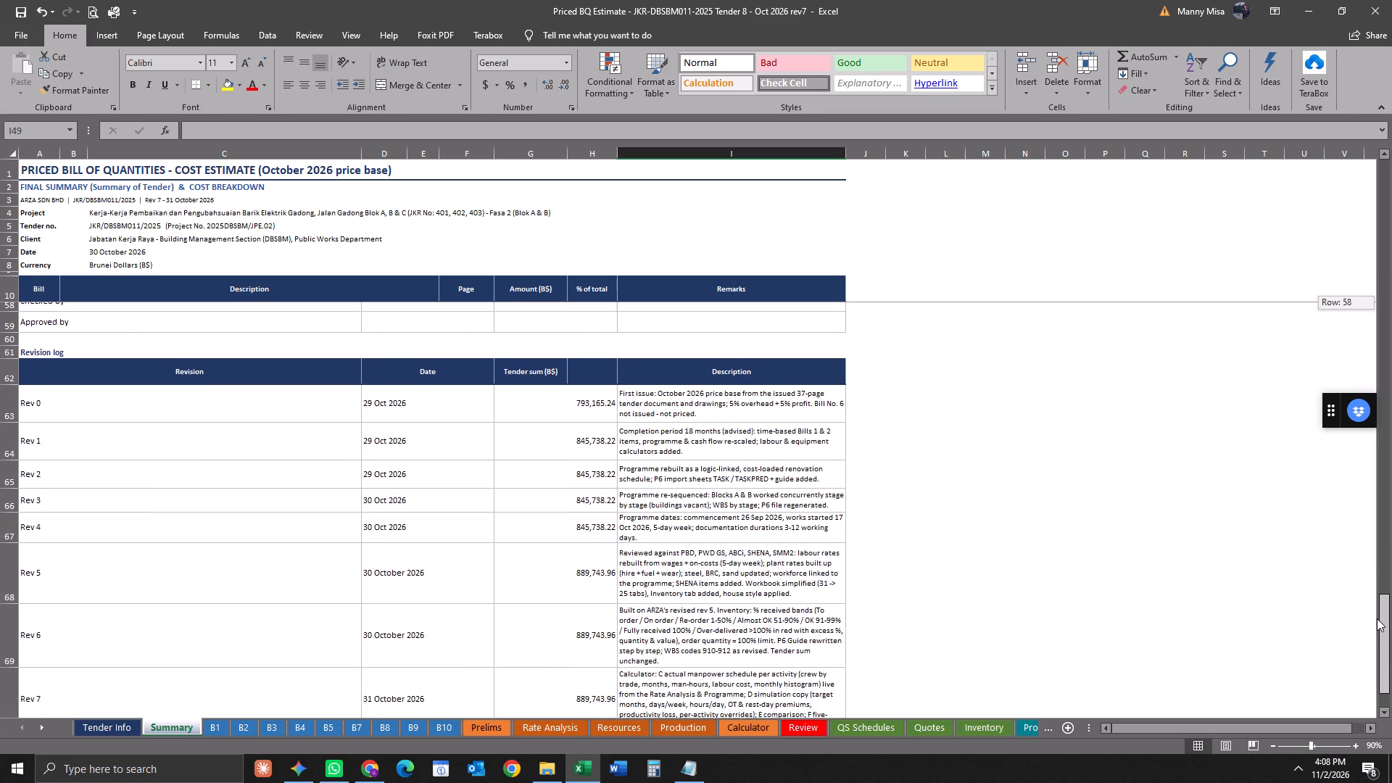
# Read the Summary sheet's revision log through Rev 7, and return to the cost breakdown and bid indicators.
pyautogui.moveTo(1377, 618); pyautogui.dragTo(1377, 623)
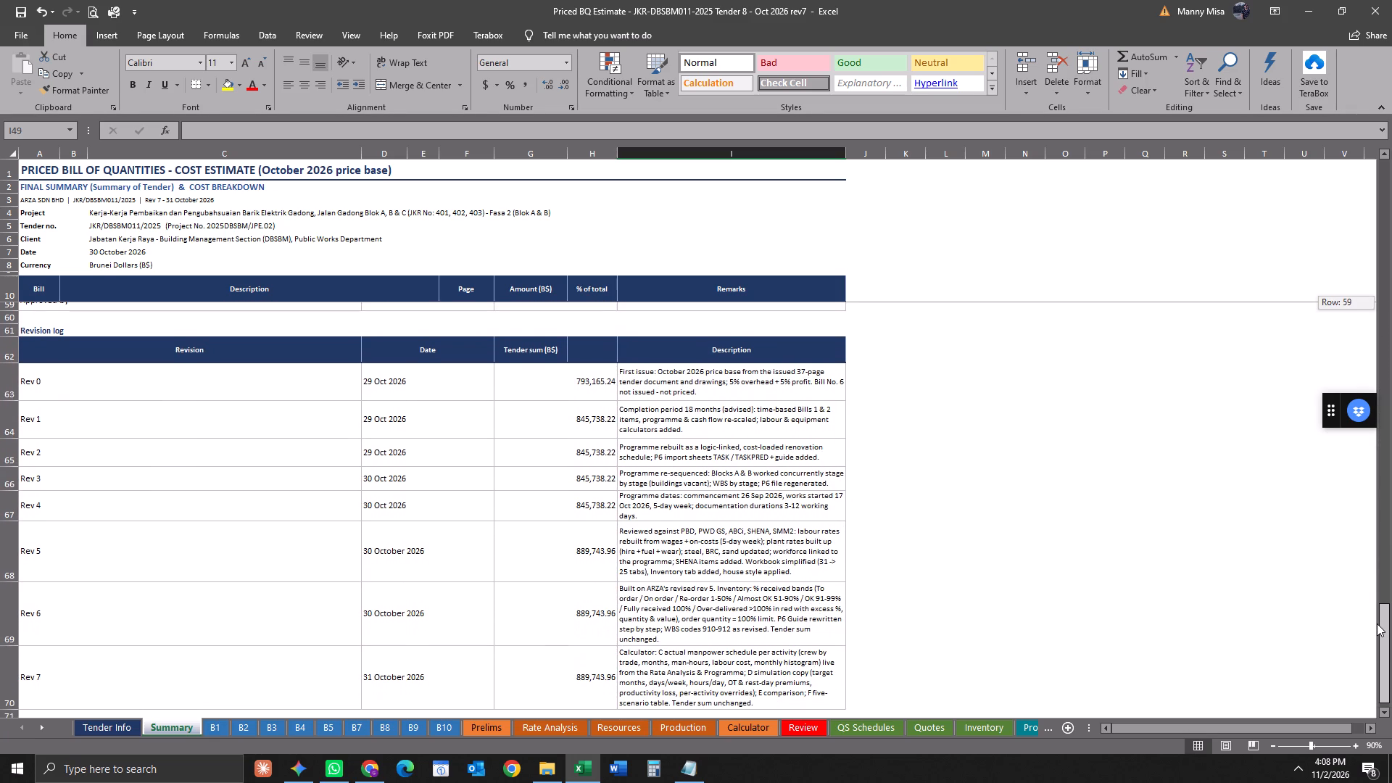
pyautogui.moveTo(1377, 623); pyautogui.dragTo(1354, 665)
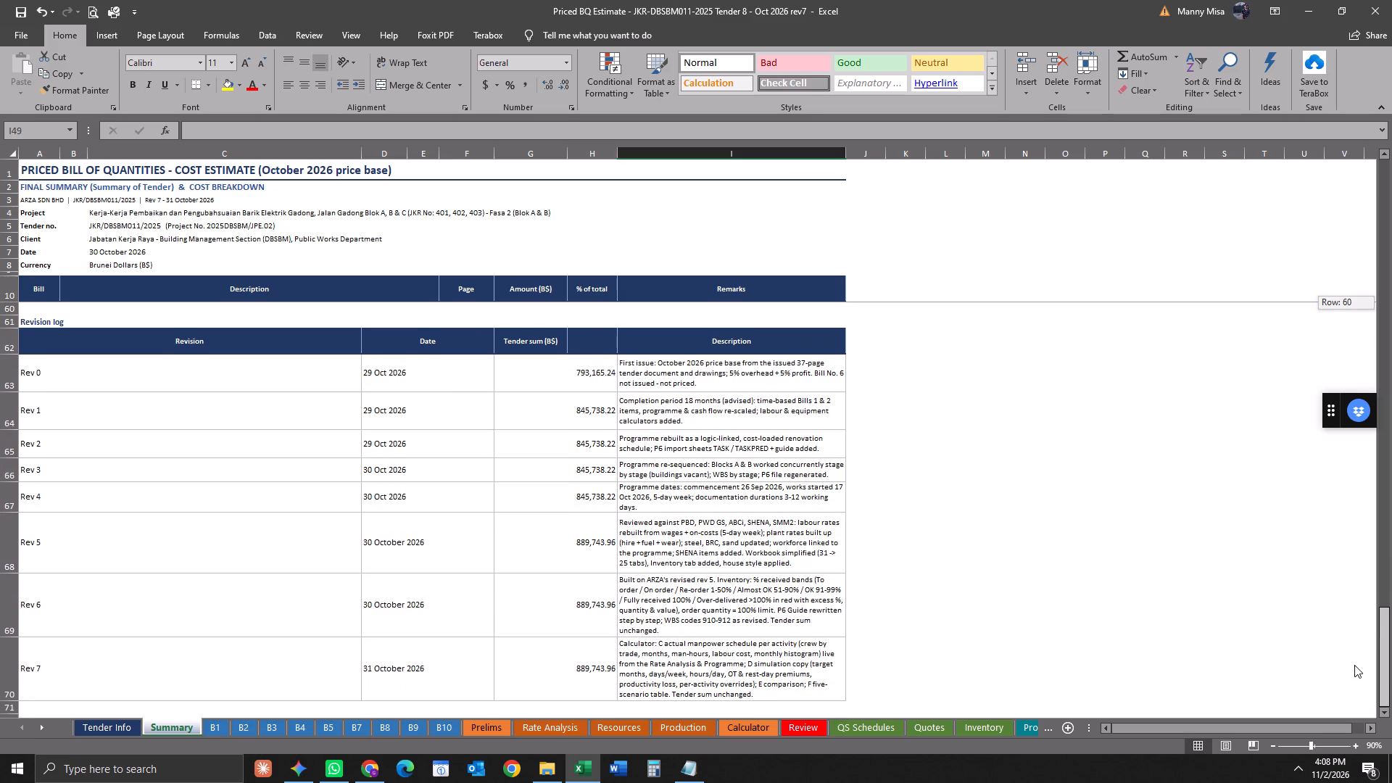
pyautogui.moveTo(1354, 665); pyautogui.dragTo(1356, 676)
pyautogui.moveTo(1356, 676); pyautogui.dragTo(1391, 454)
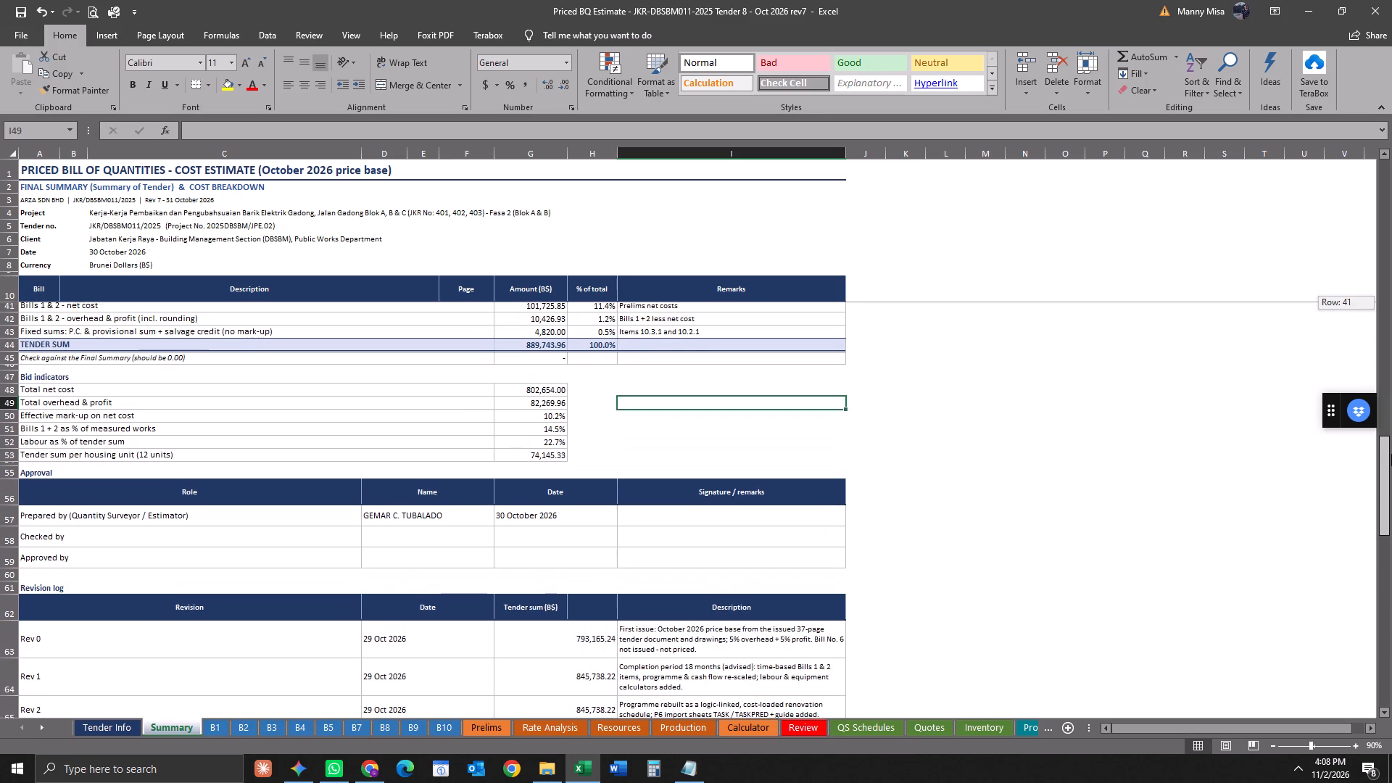
pyautogui.moveTo(1391, 454); pyautogui.dragTo(1391, 374)
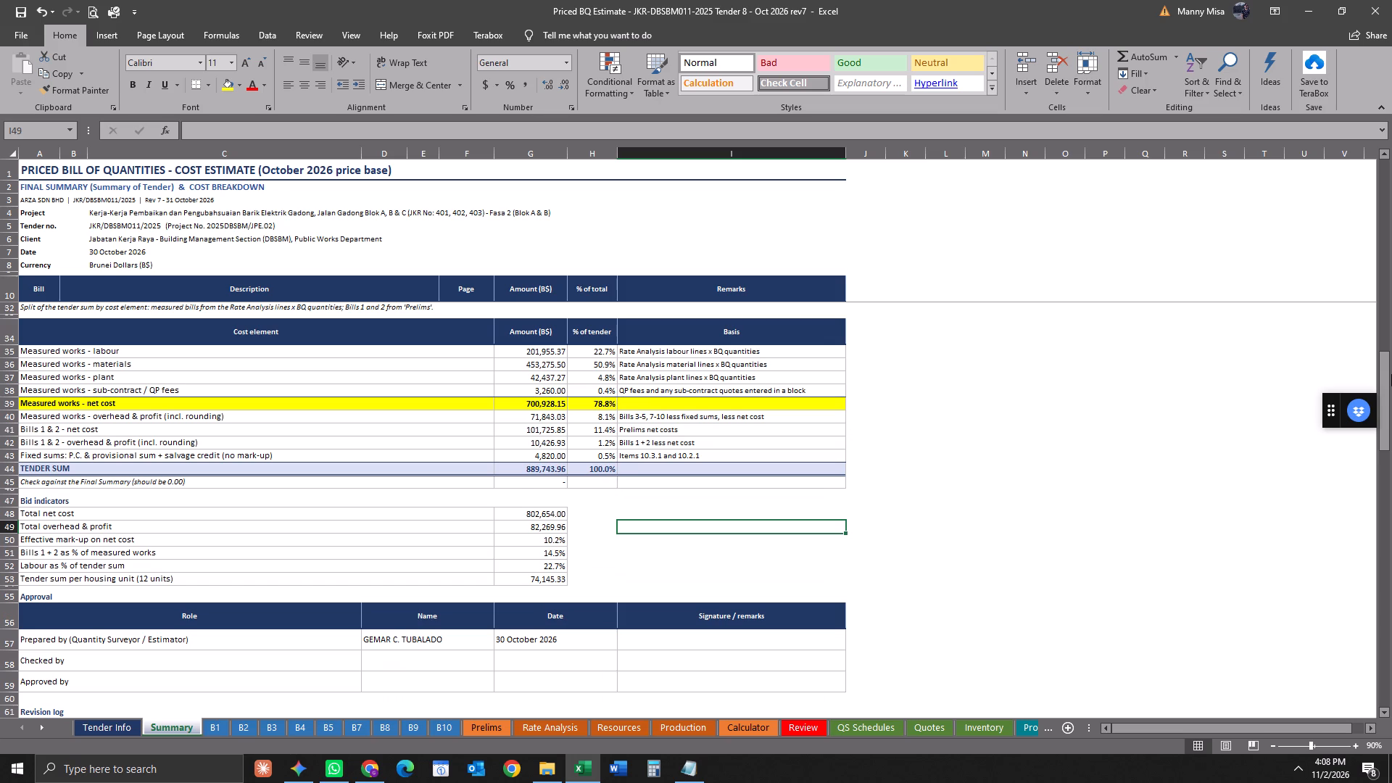
# Open the Calculator sheet and review section D's simulation settings and the total labour cost row of the actual manpower schedule.
pyautogui.click(804, 732)
pyautogui.click(747, 722)
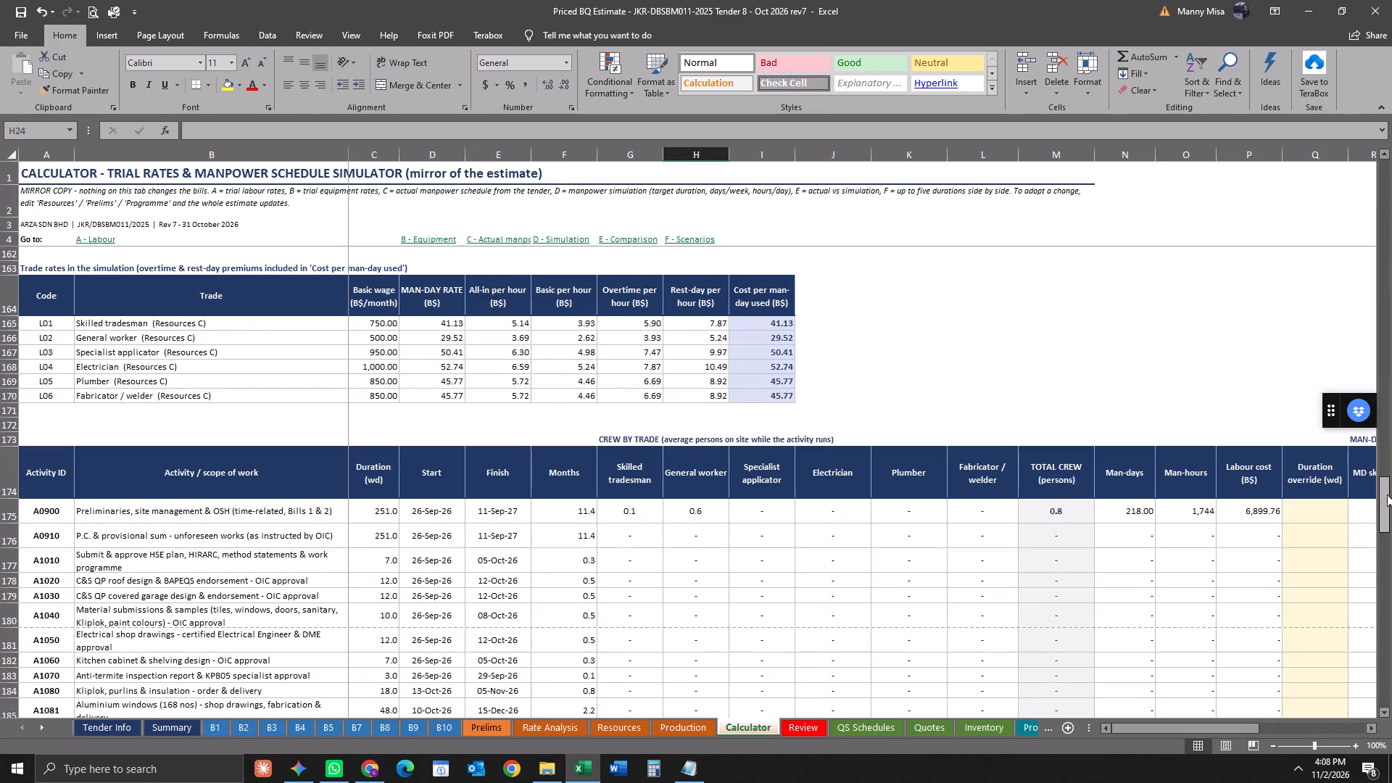
pyautogui.moveTo(1385, 500); pyautogui.dragTo(1391, 482)
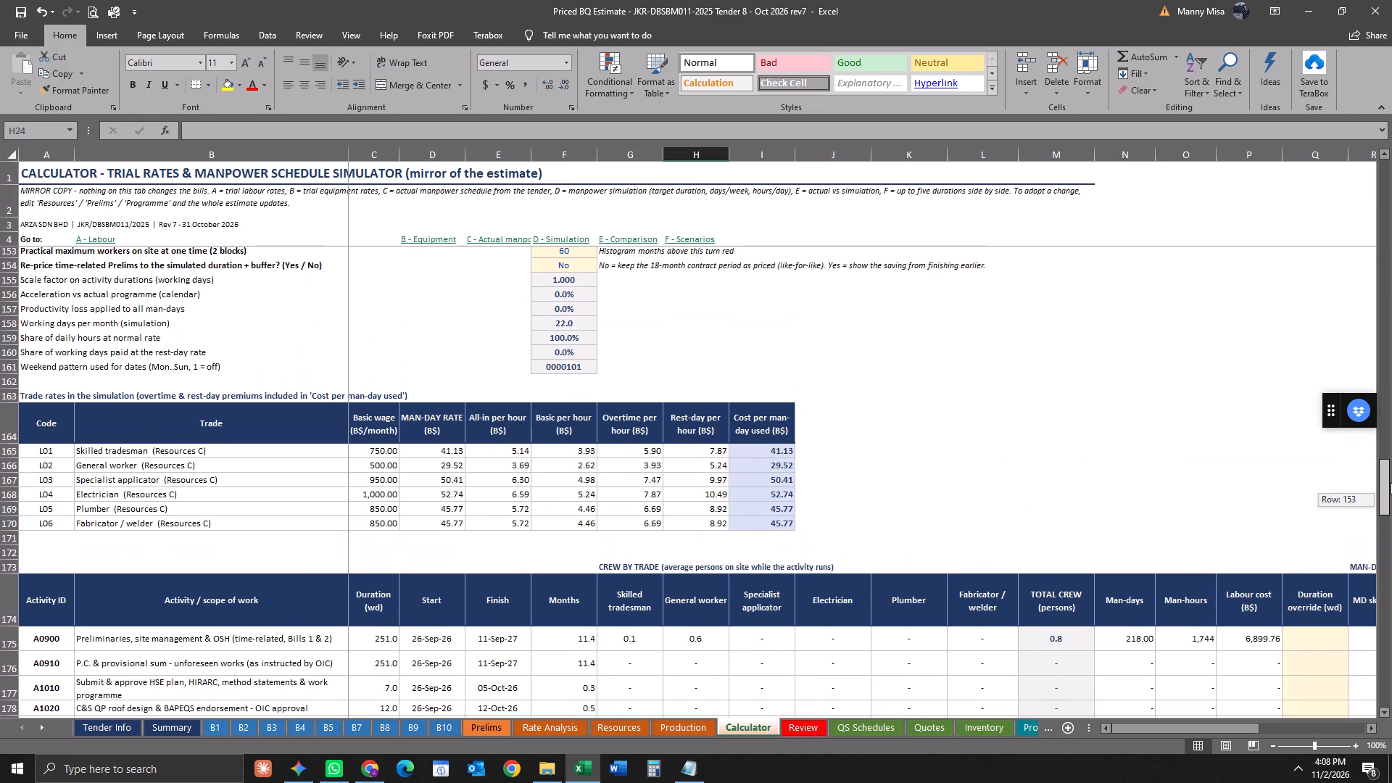
pyautogui.moveTo(1391, 482); pyautogui.dragTo(1391, 455)
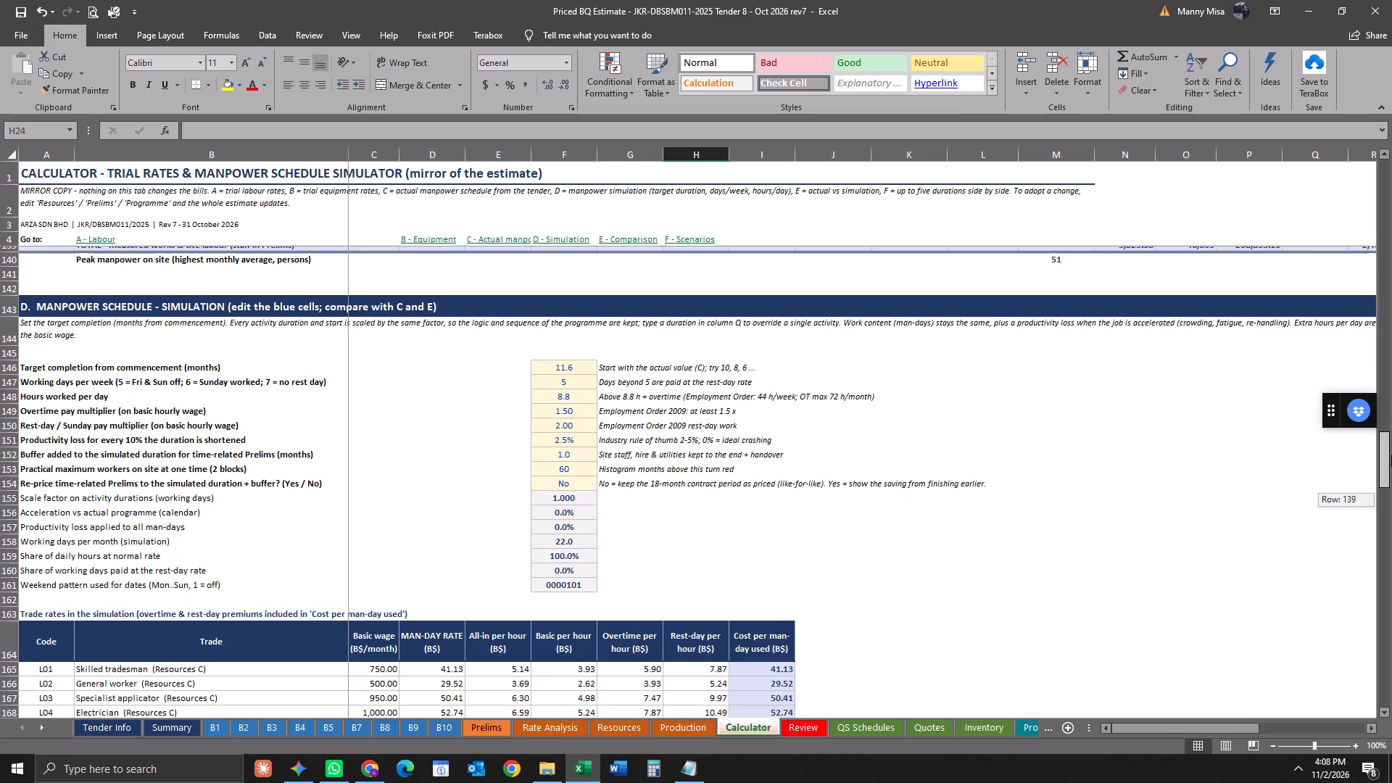
pyautogui.moveTo(1391, 455); pyautogui.dragTo(1391, 426)
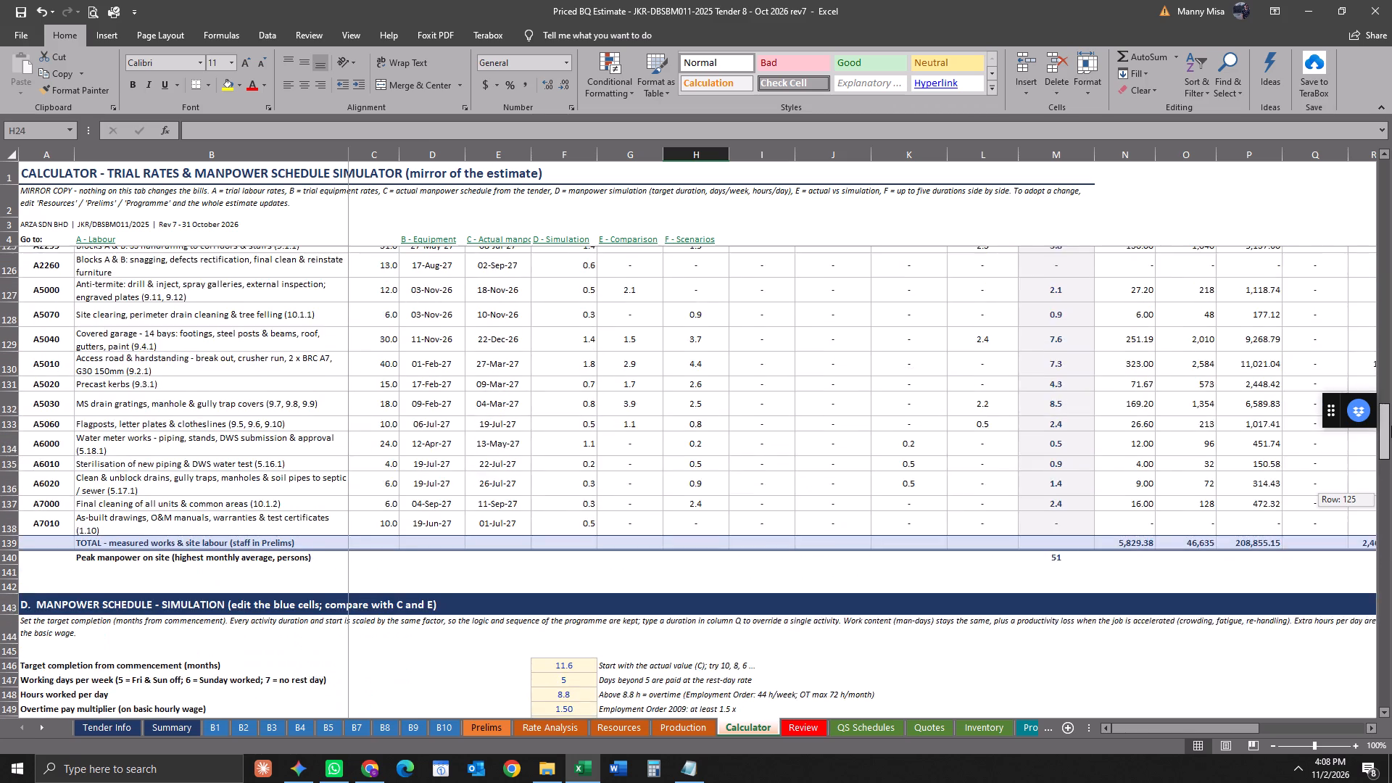
pyautogui.moveTo(1391, 426); pyautogui.dragTo(1390, 422)
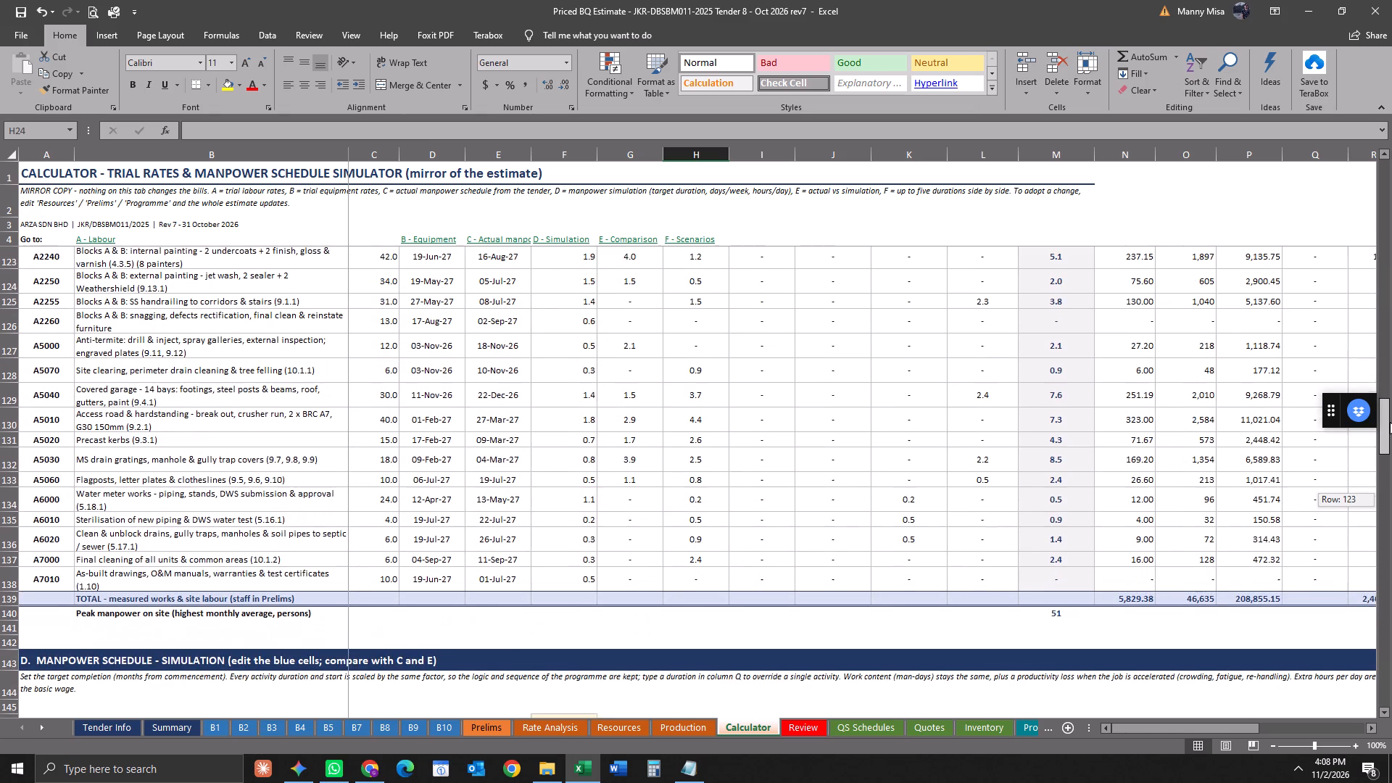
# In section A - Labour, inspect the current and trial cost totals, and select the trial costs of trades L01 to L06 to check their sum.
pyautogui.moveTo(1390, 422); pyautogui.dragTo(1385, 201)
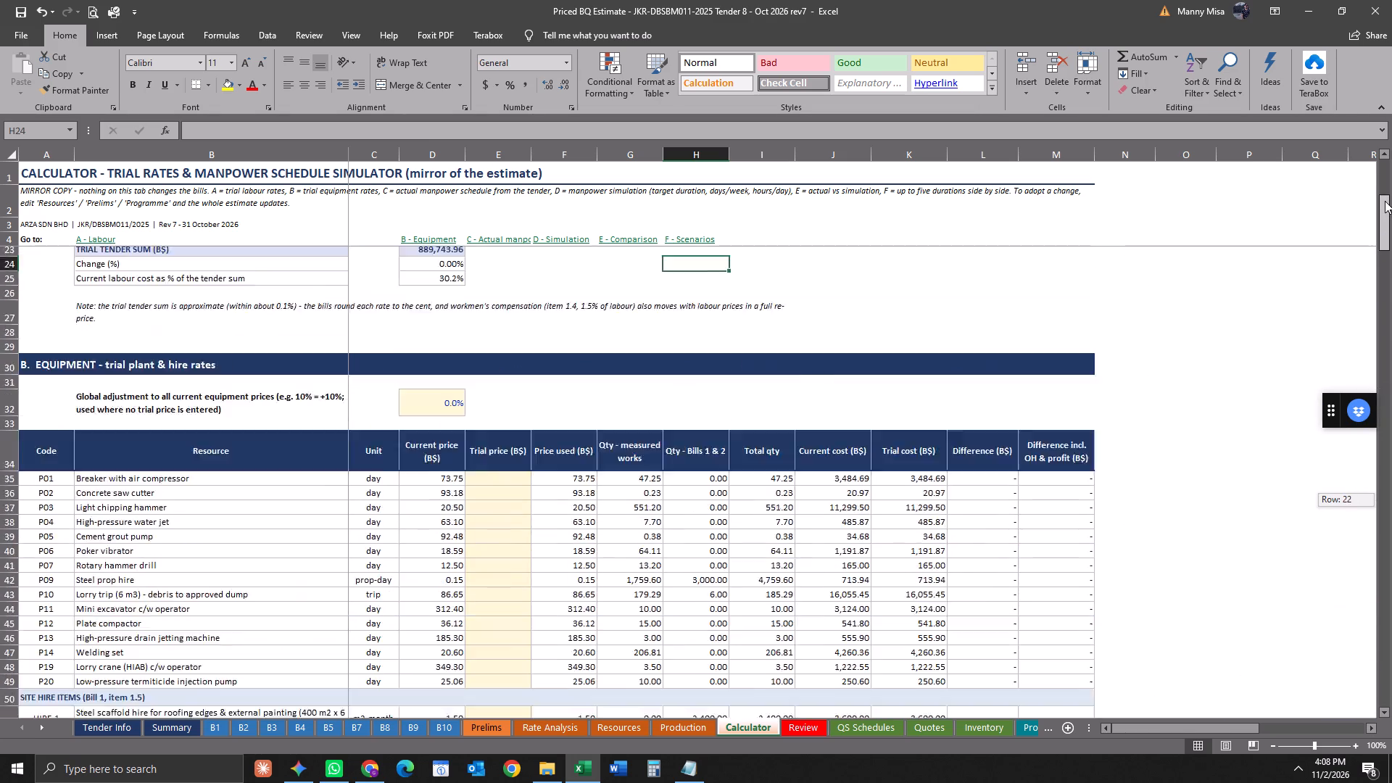
pyautogui.moveTo(1385, 201); pyautogui.dragTo(1385, 186)
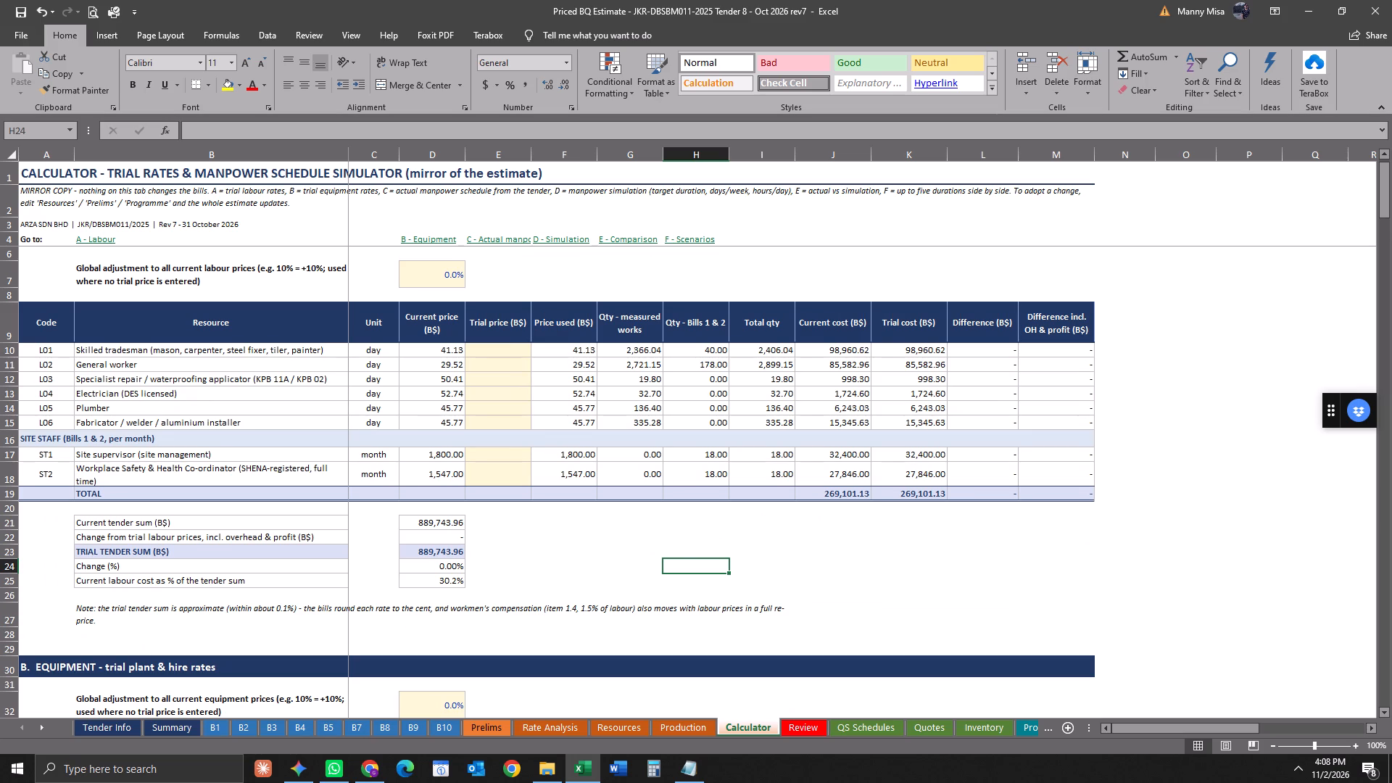
pyautogui.click(842, 495)
pyautogui.click(903, 495)
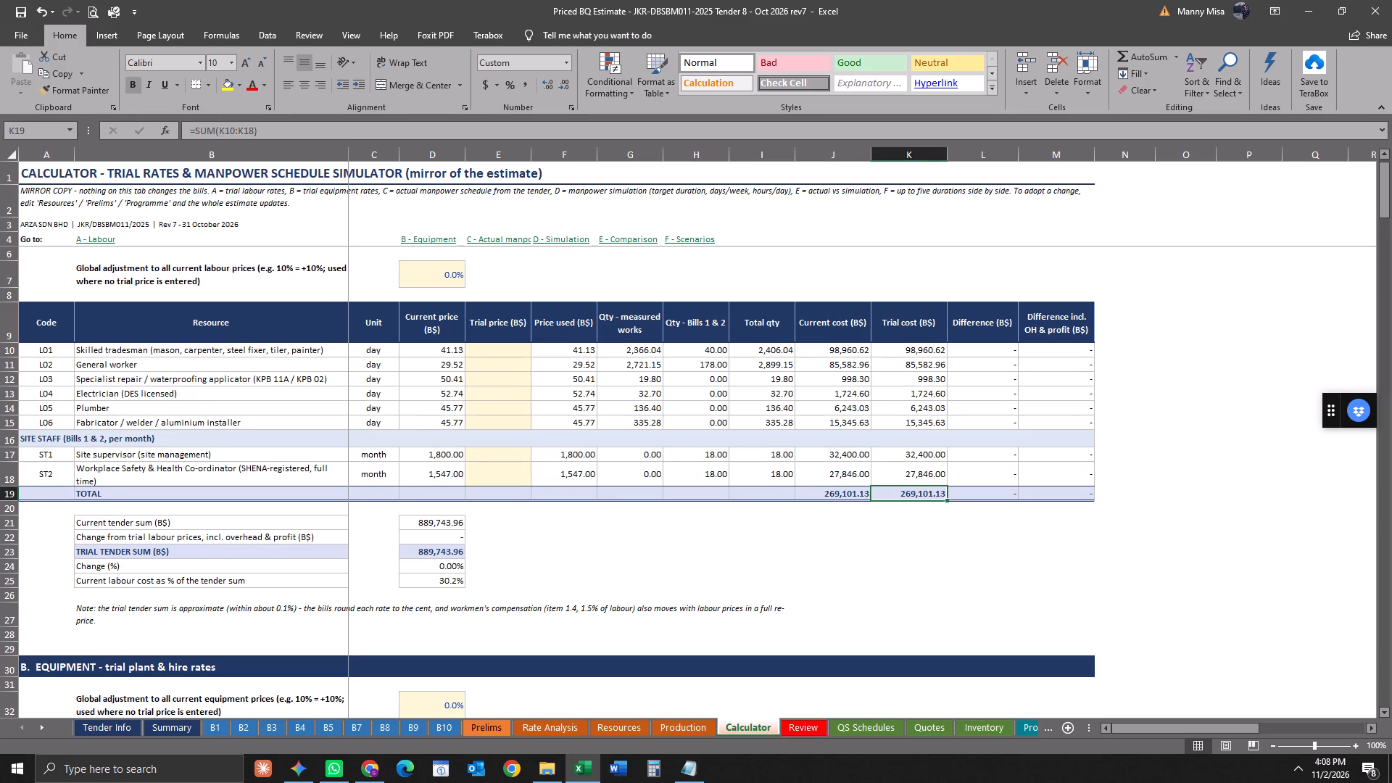
pyautogui.moveTo(898, 345); pyautogui.dragTo(897, 417)
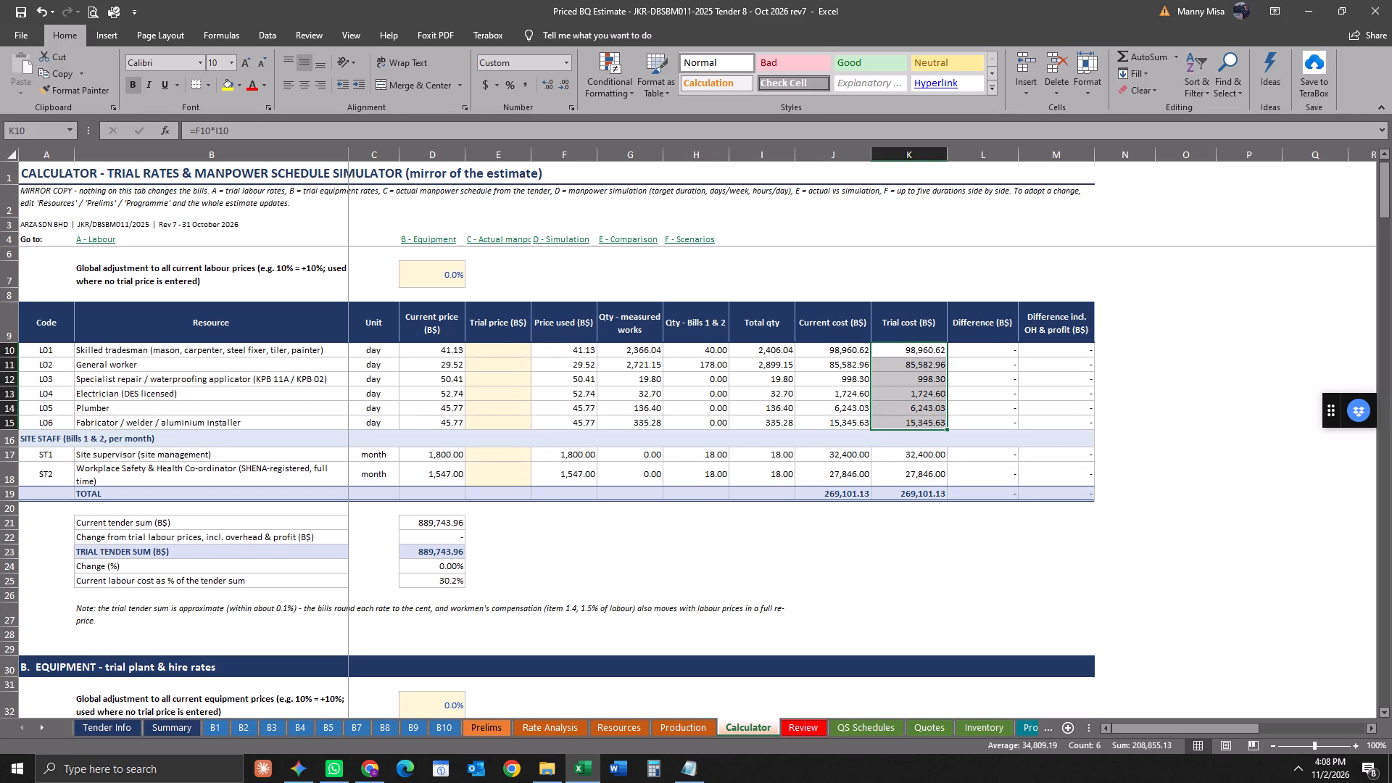
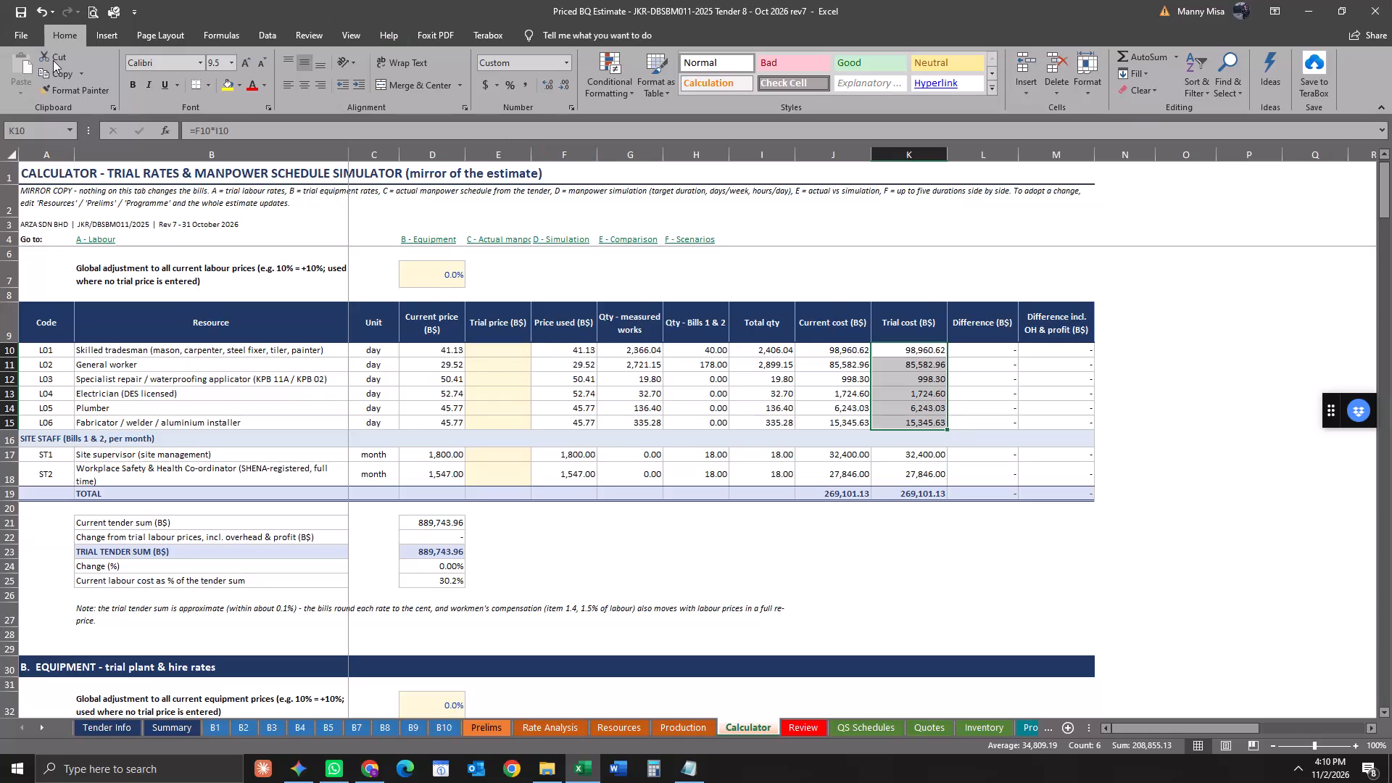
# Save the rev7 priced BQ estimate workbook and close it.
pyautogui.click(27, 9)
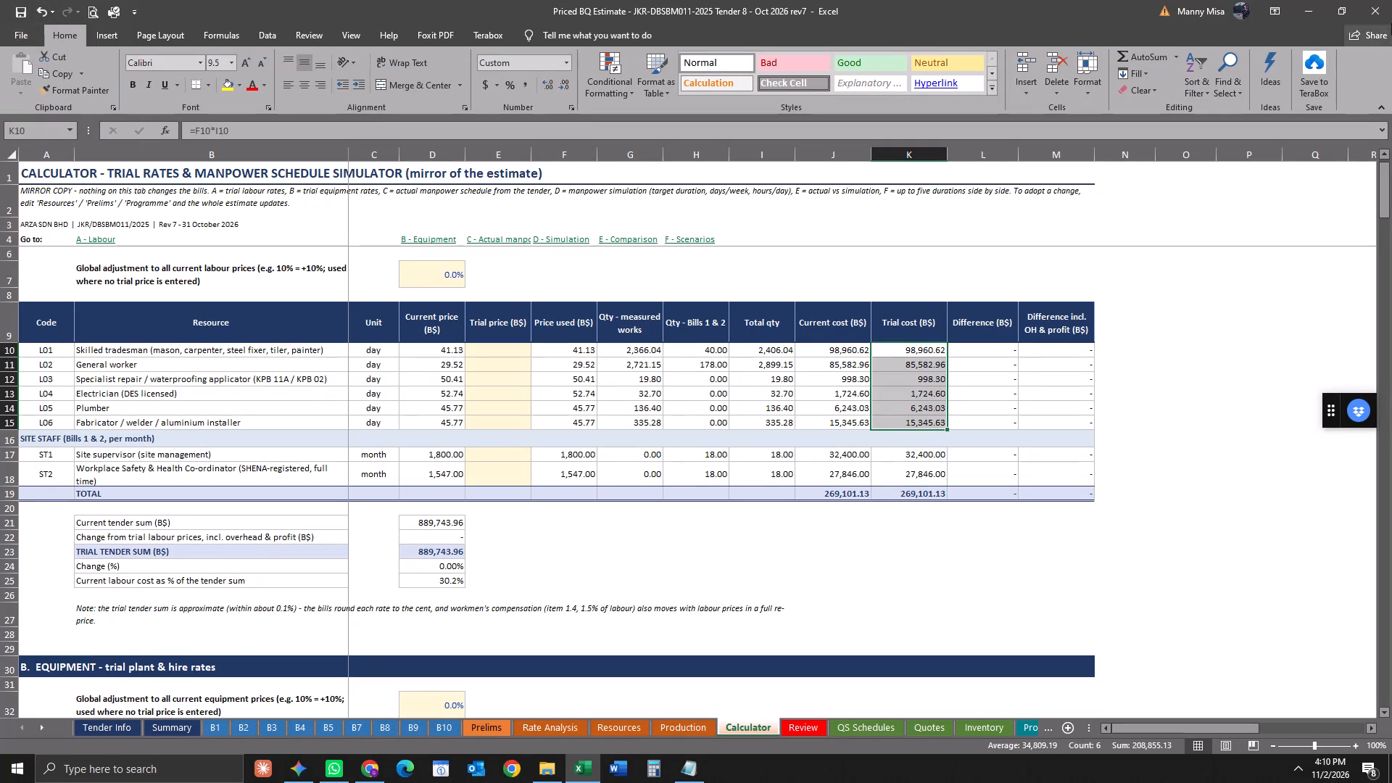
pyautogui.click(1380, 7)
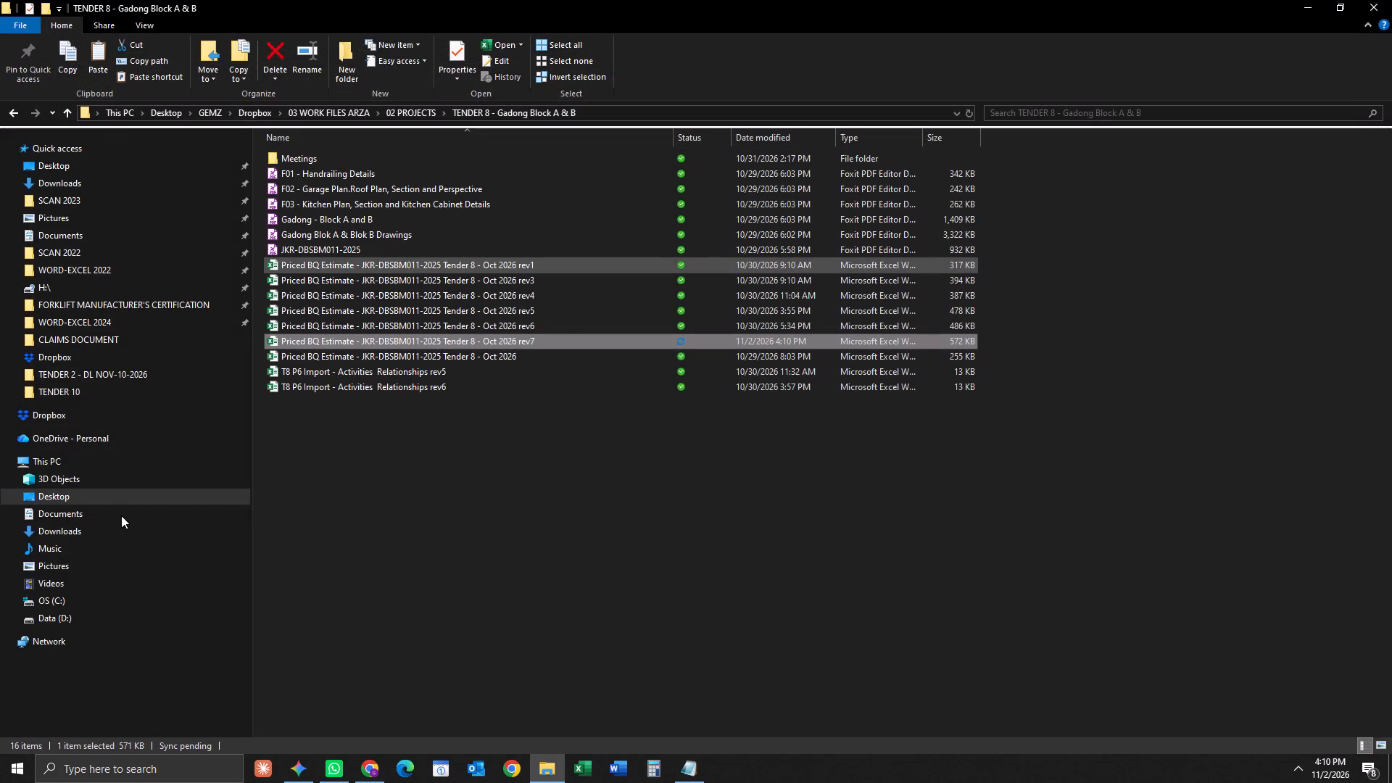
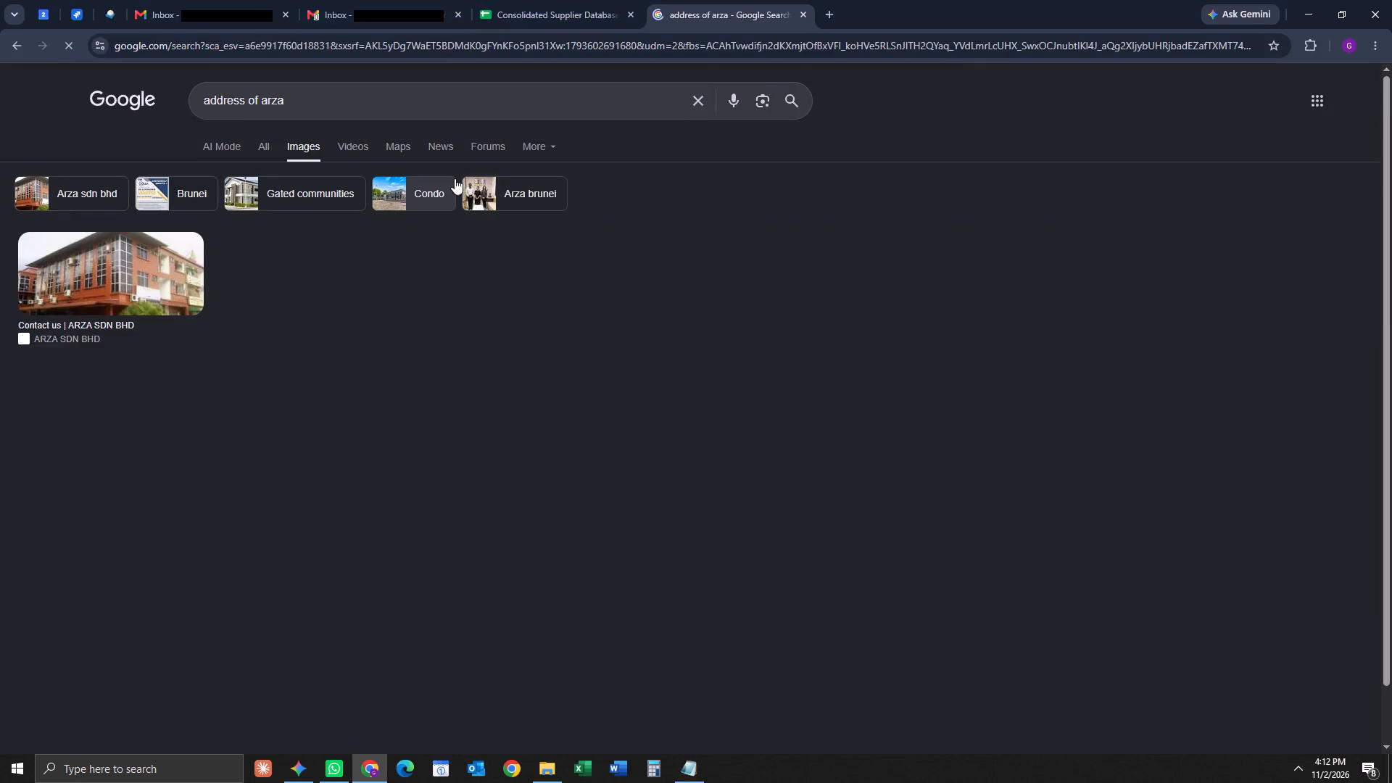
# Show all web results for the ARZA address search and copy the full ARZA Sdn Bhd address from the AI Overview.
pyautogui.click(259, 146)
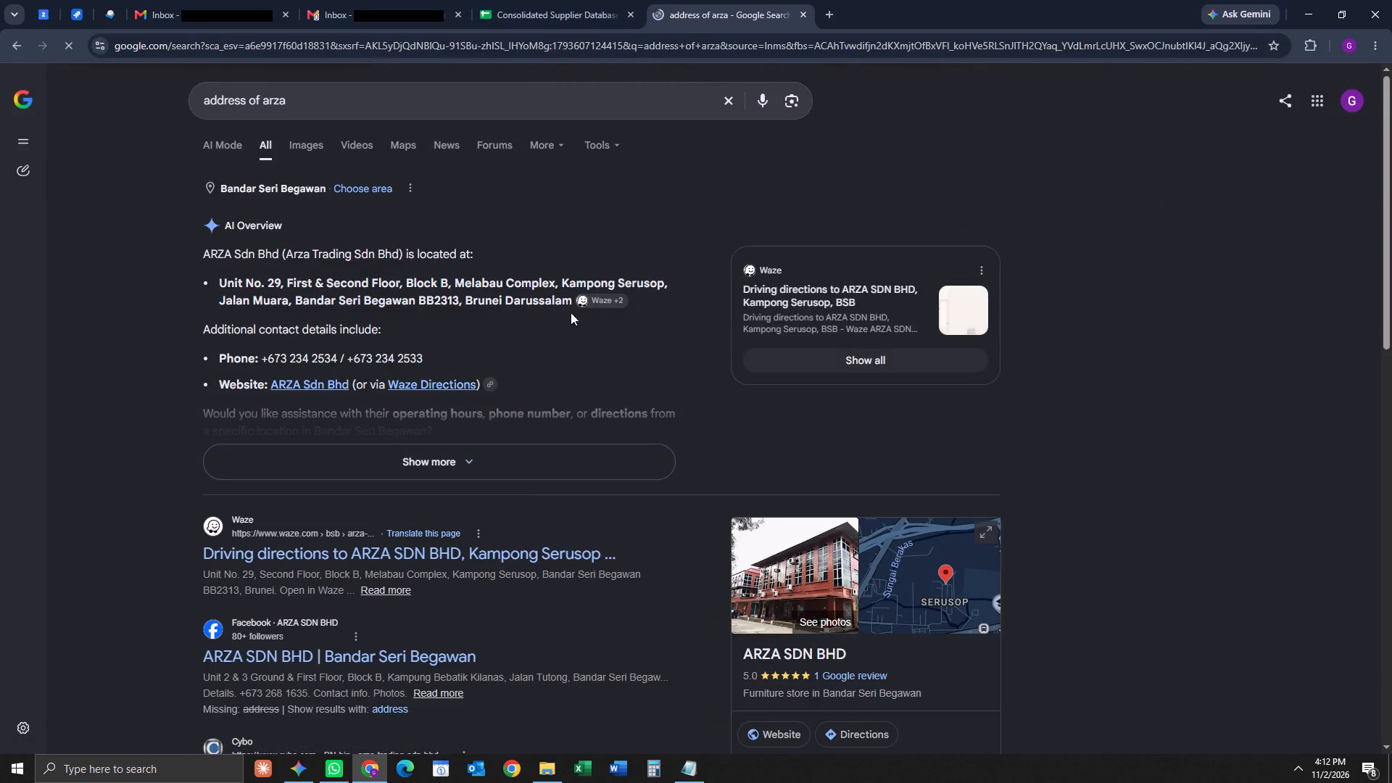
pyautogui.moveTo(223, 281); pyautogui.dragTo(570, 304)
pyautogui.hotkey('ctrl', 'c')
pyautogui.hotkey('ctrl', 'c')
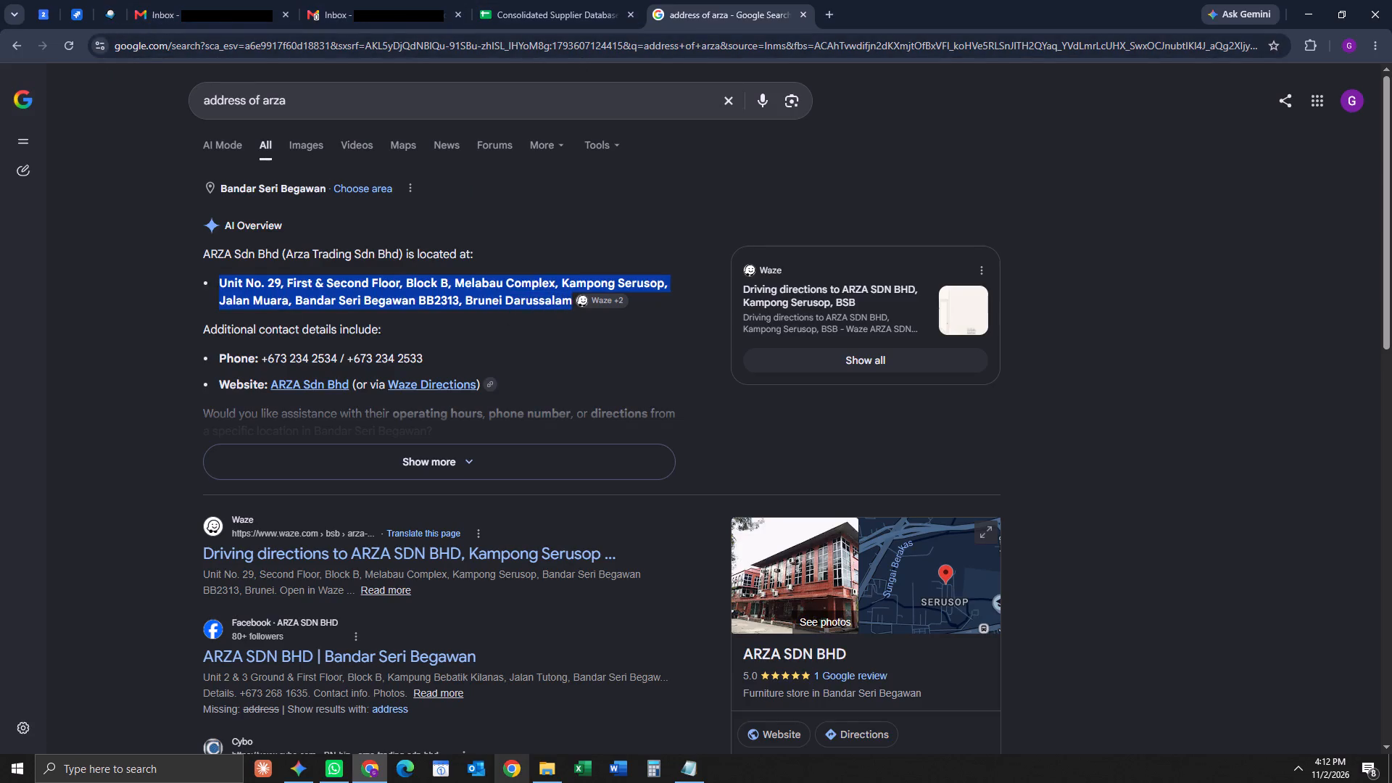
# In Notepad, split the ARZA address into three lines, breaking it after the complex name and after the postcode.
pyautogui.click(695, 770)
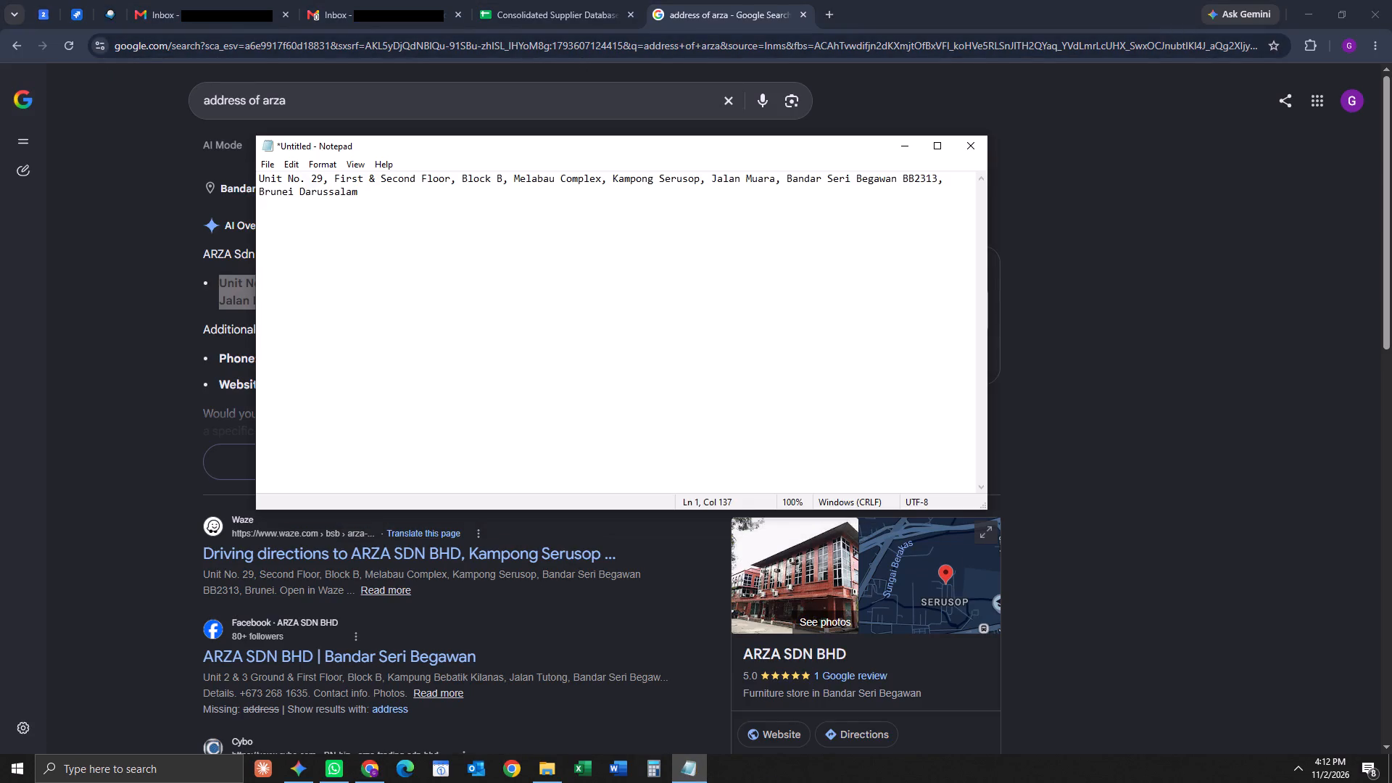
pyautogui.moveTo(376, 200); pyautogui.dragTo(310, 186)
pyautogui.click(713, 224)
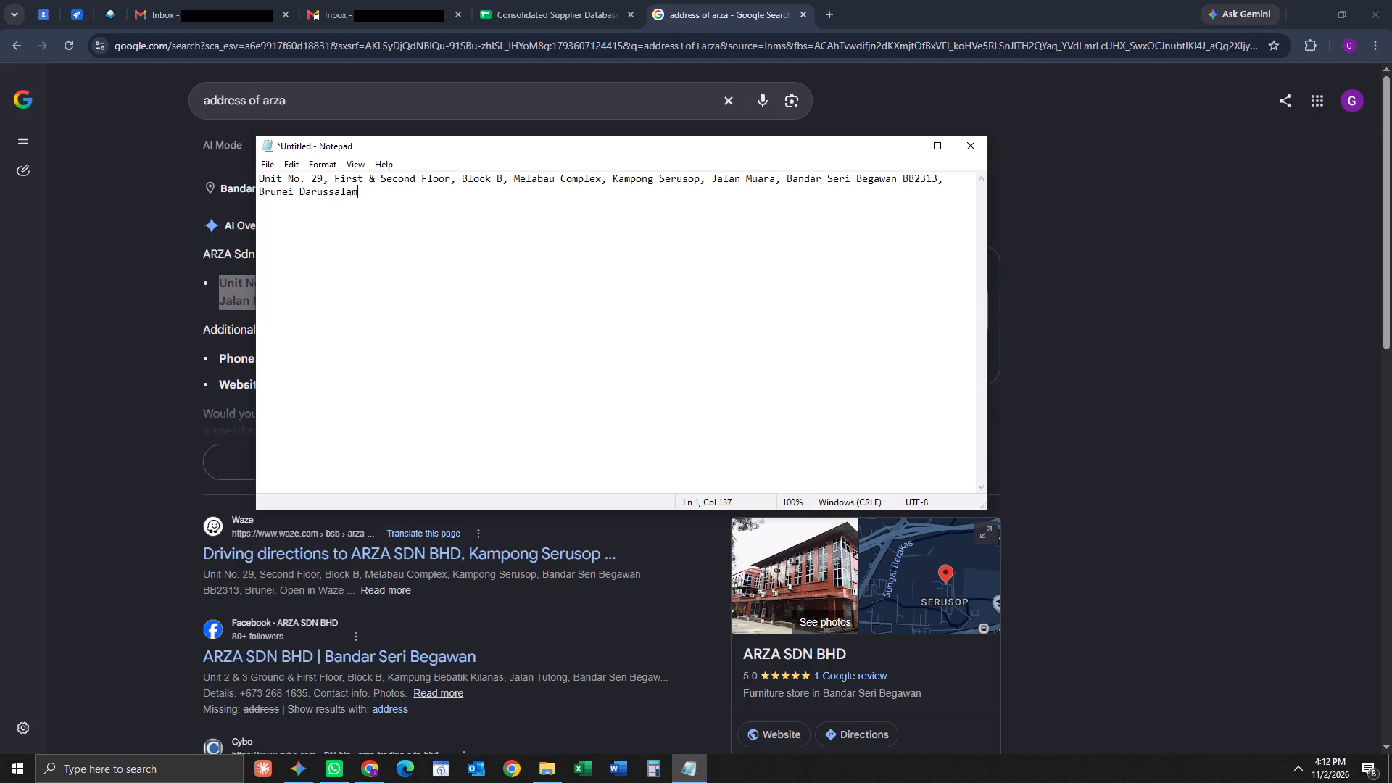
pyautogui.click(614, 173)
pyautogui.press('Return')
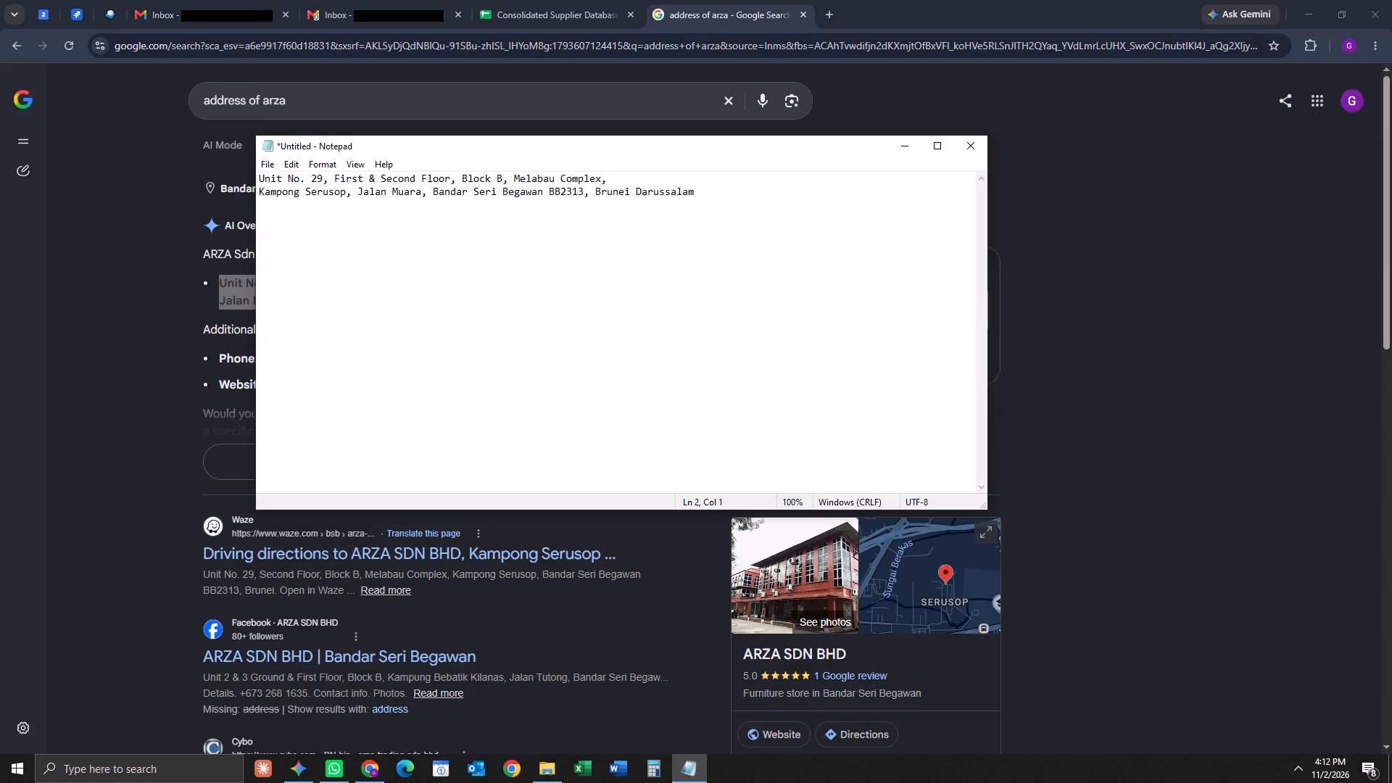
pyautogui.click(596, 193)
pyautogui.press('Return')
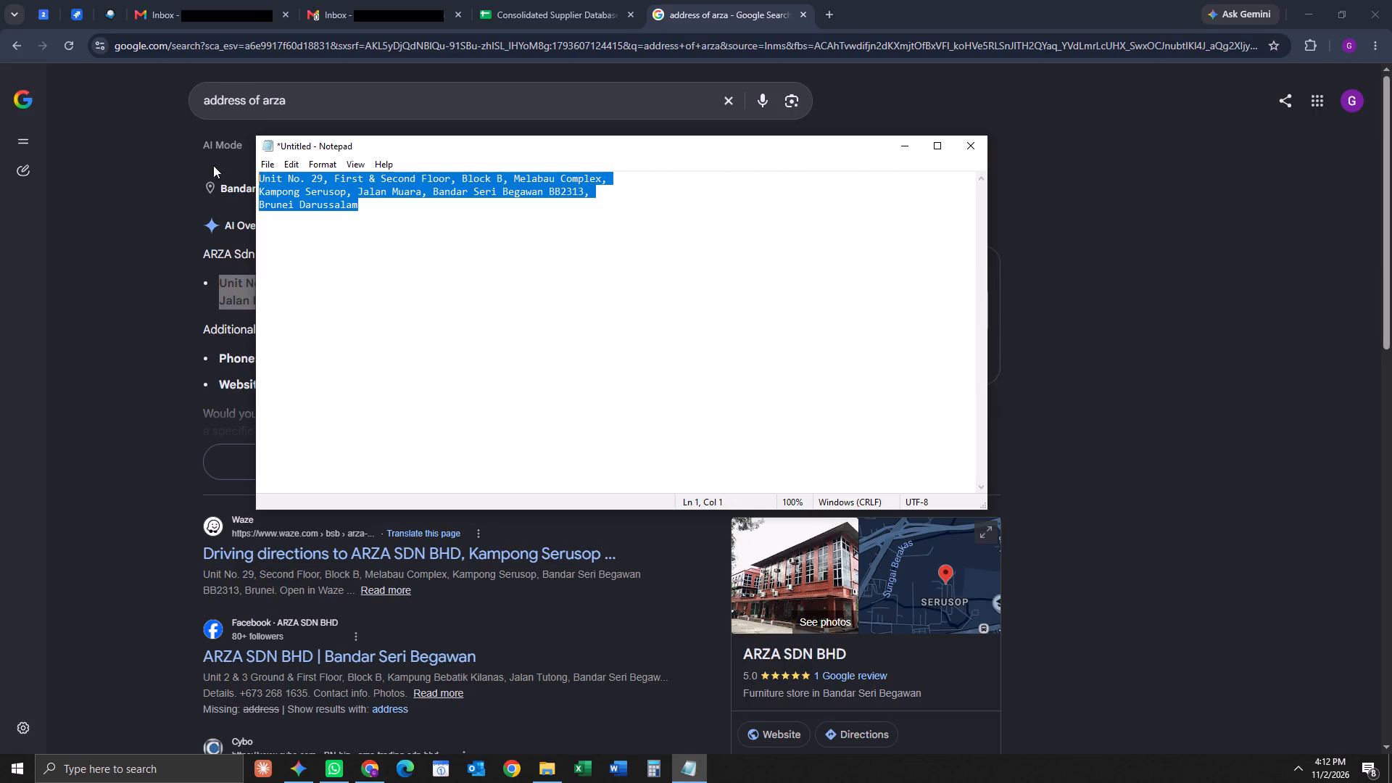